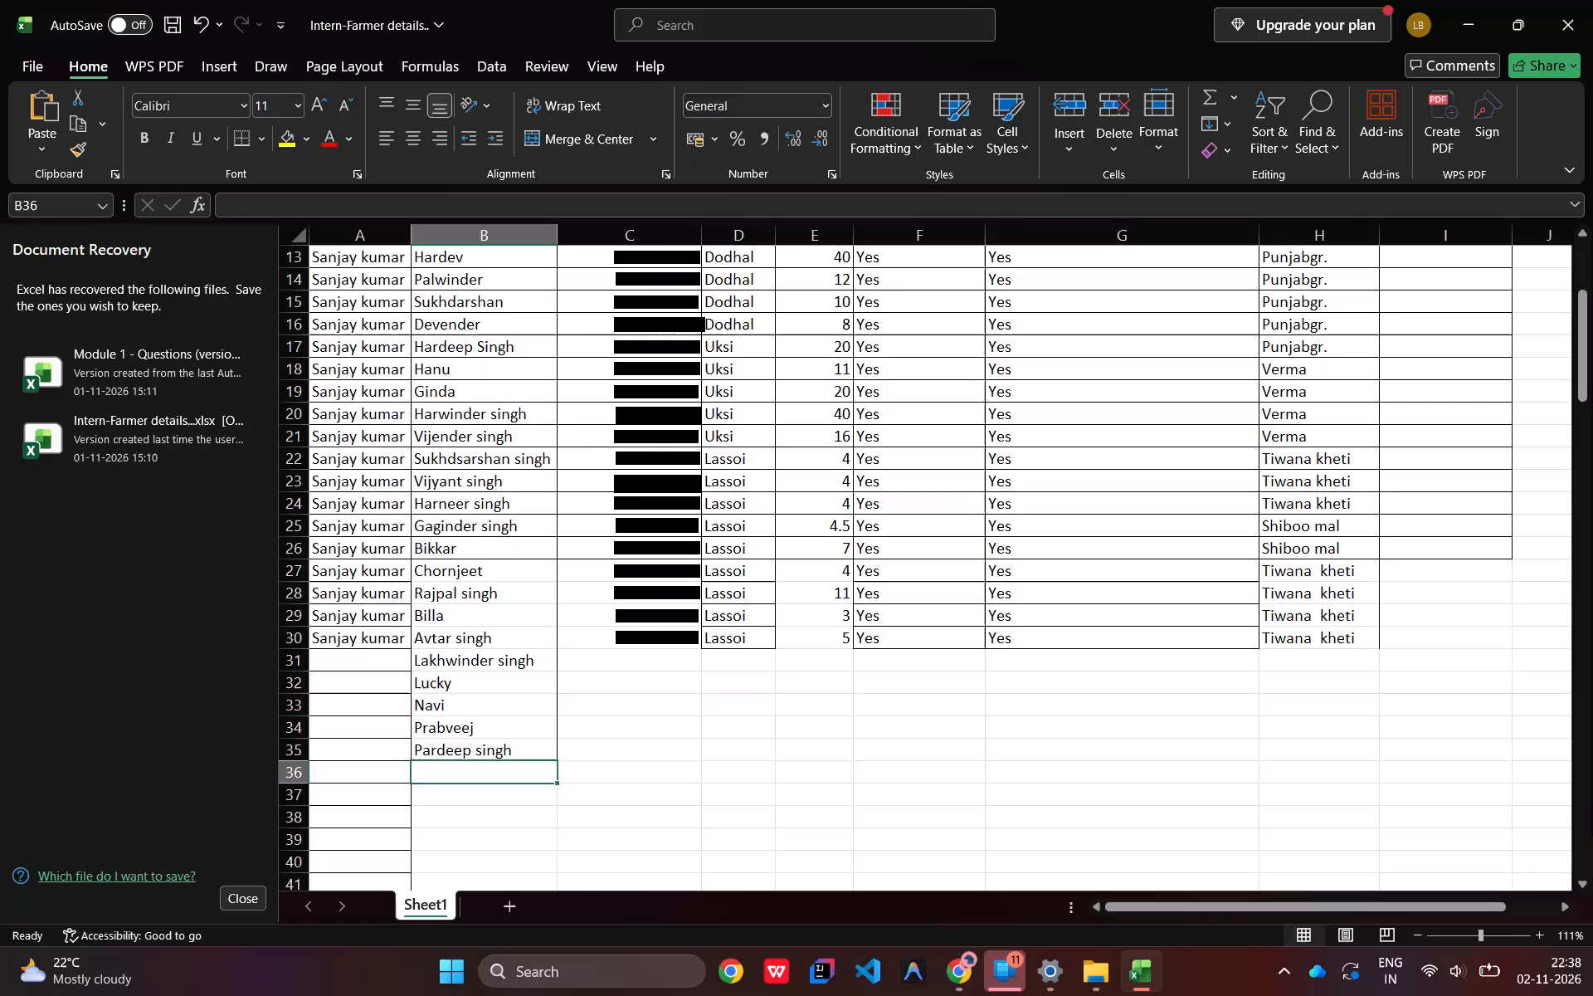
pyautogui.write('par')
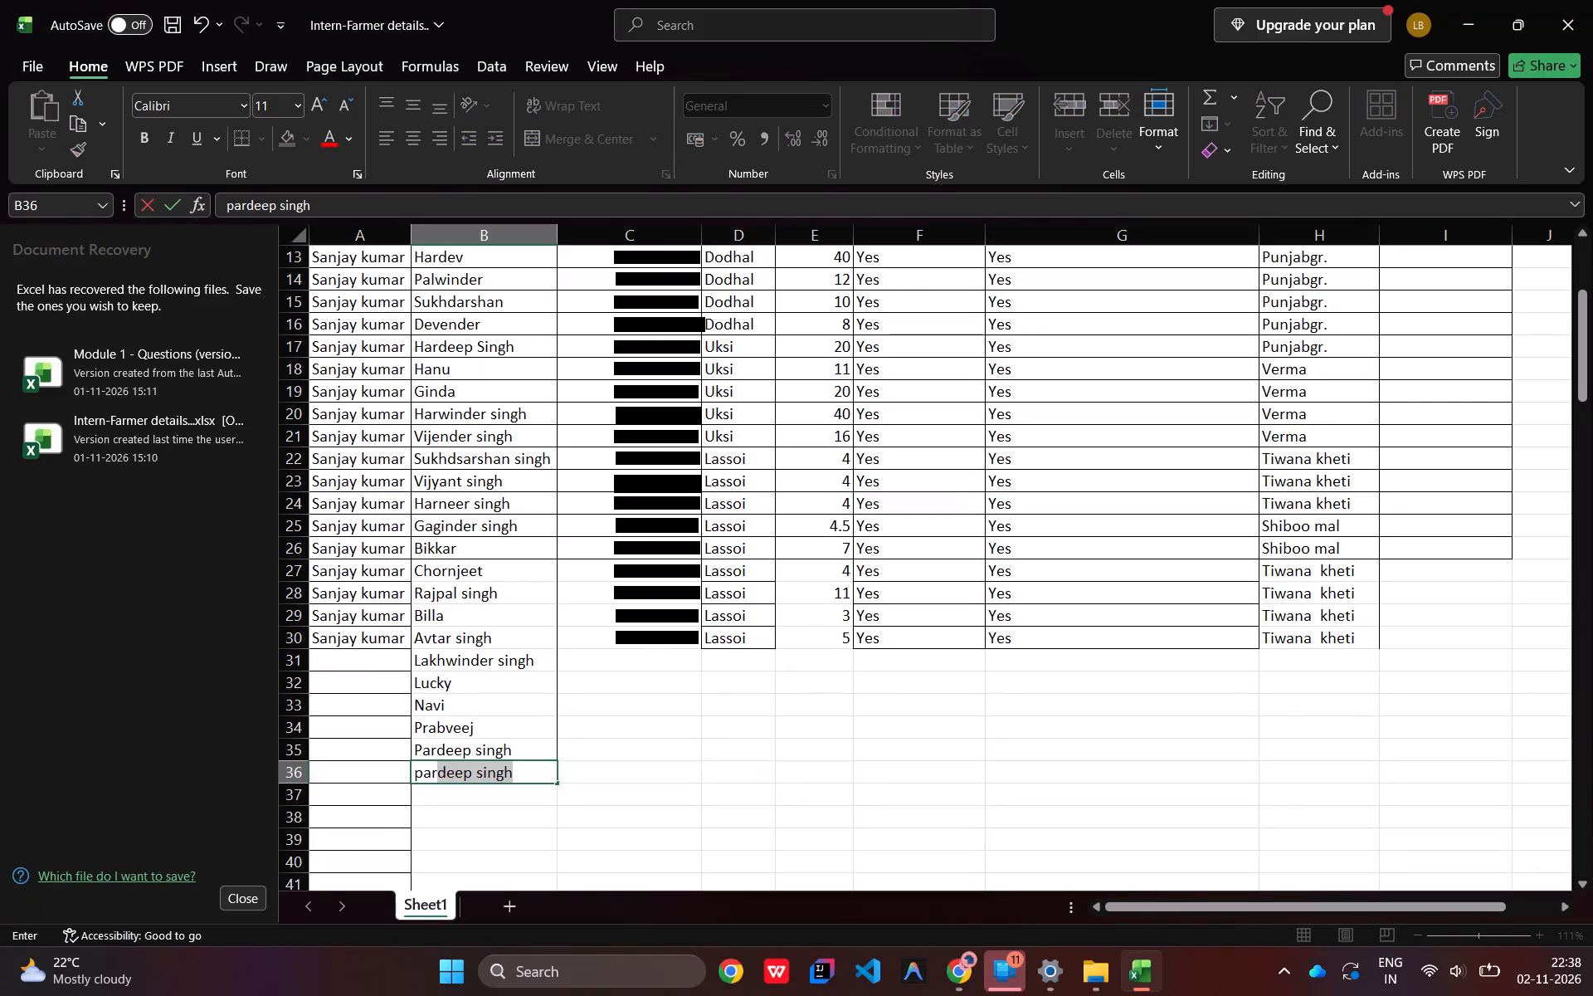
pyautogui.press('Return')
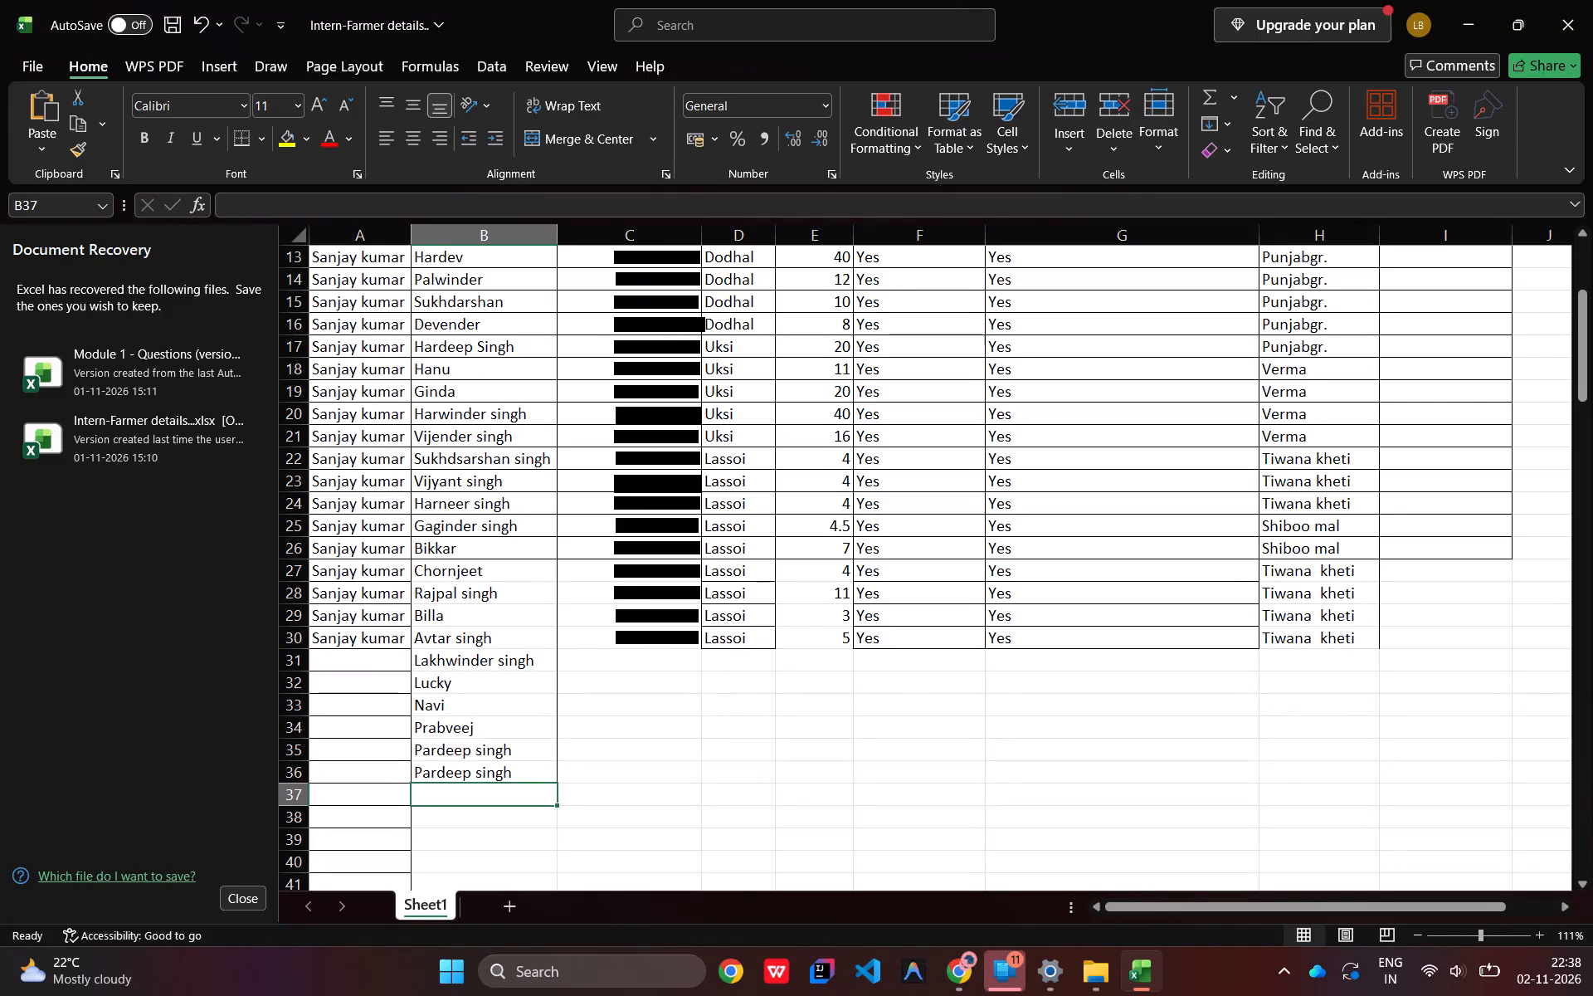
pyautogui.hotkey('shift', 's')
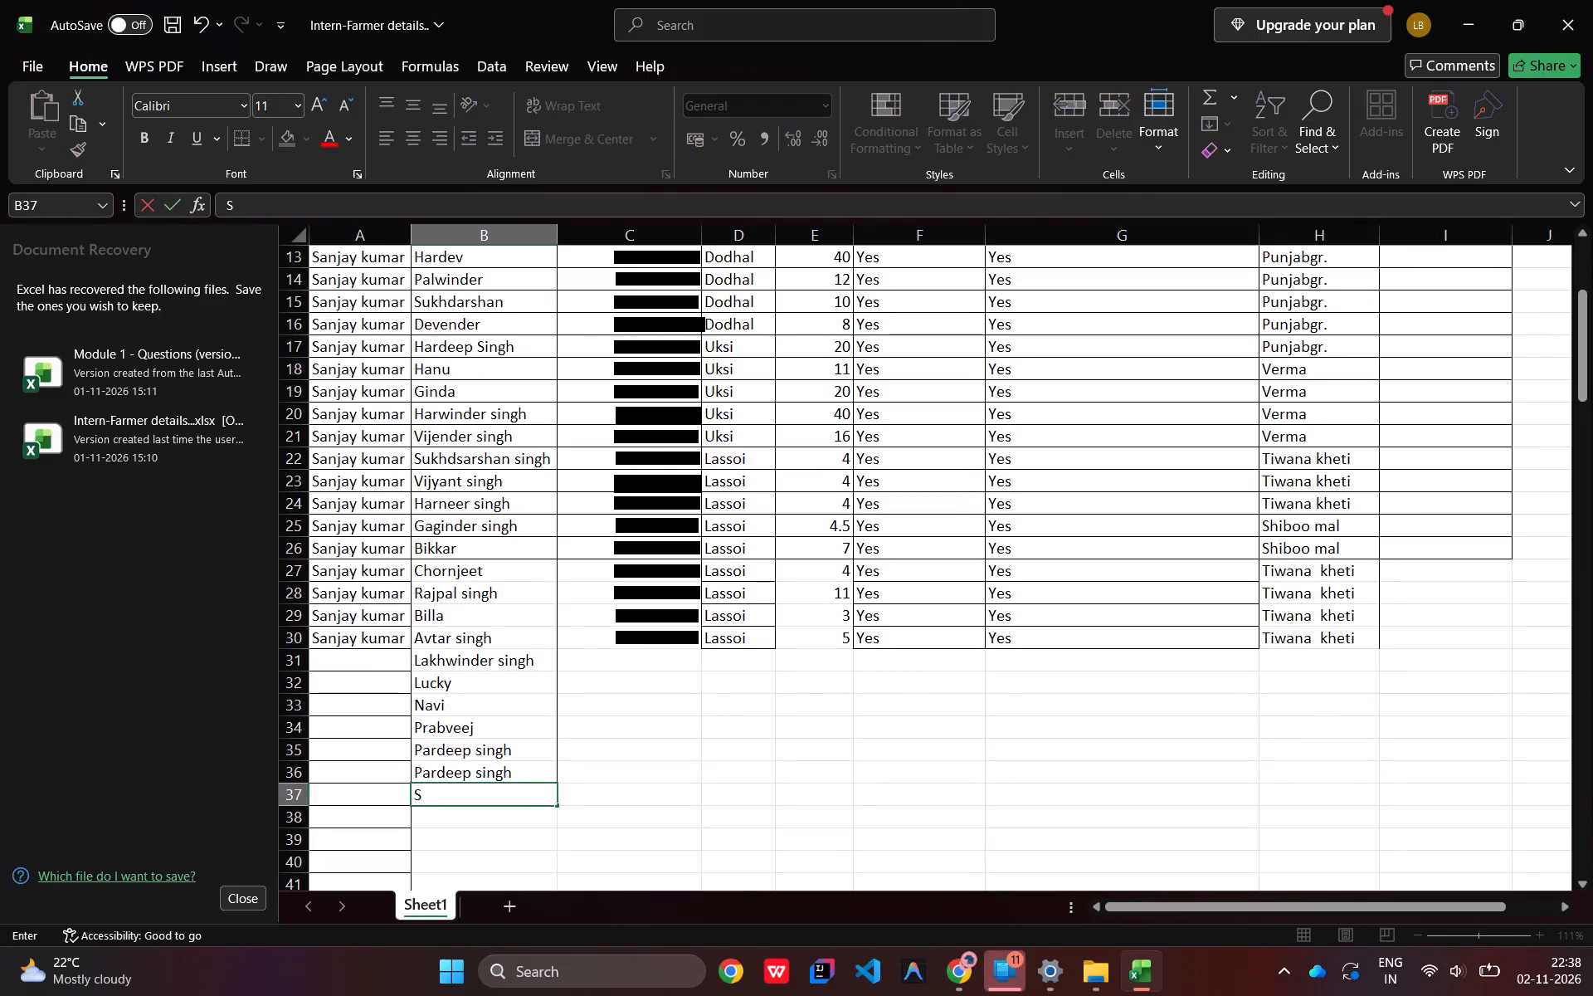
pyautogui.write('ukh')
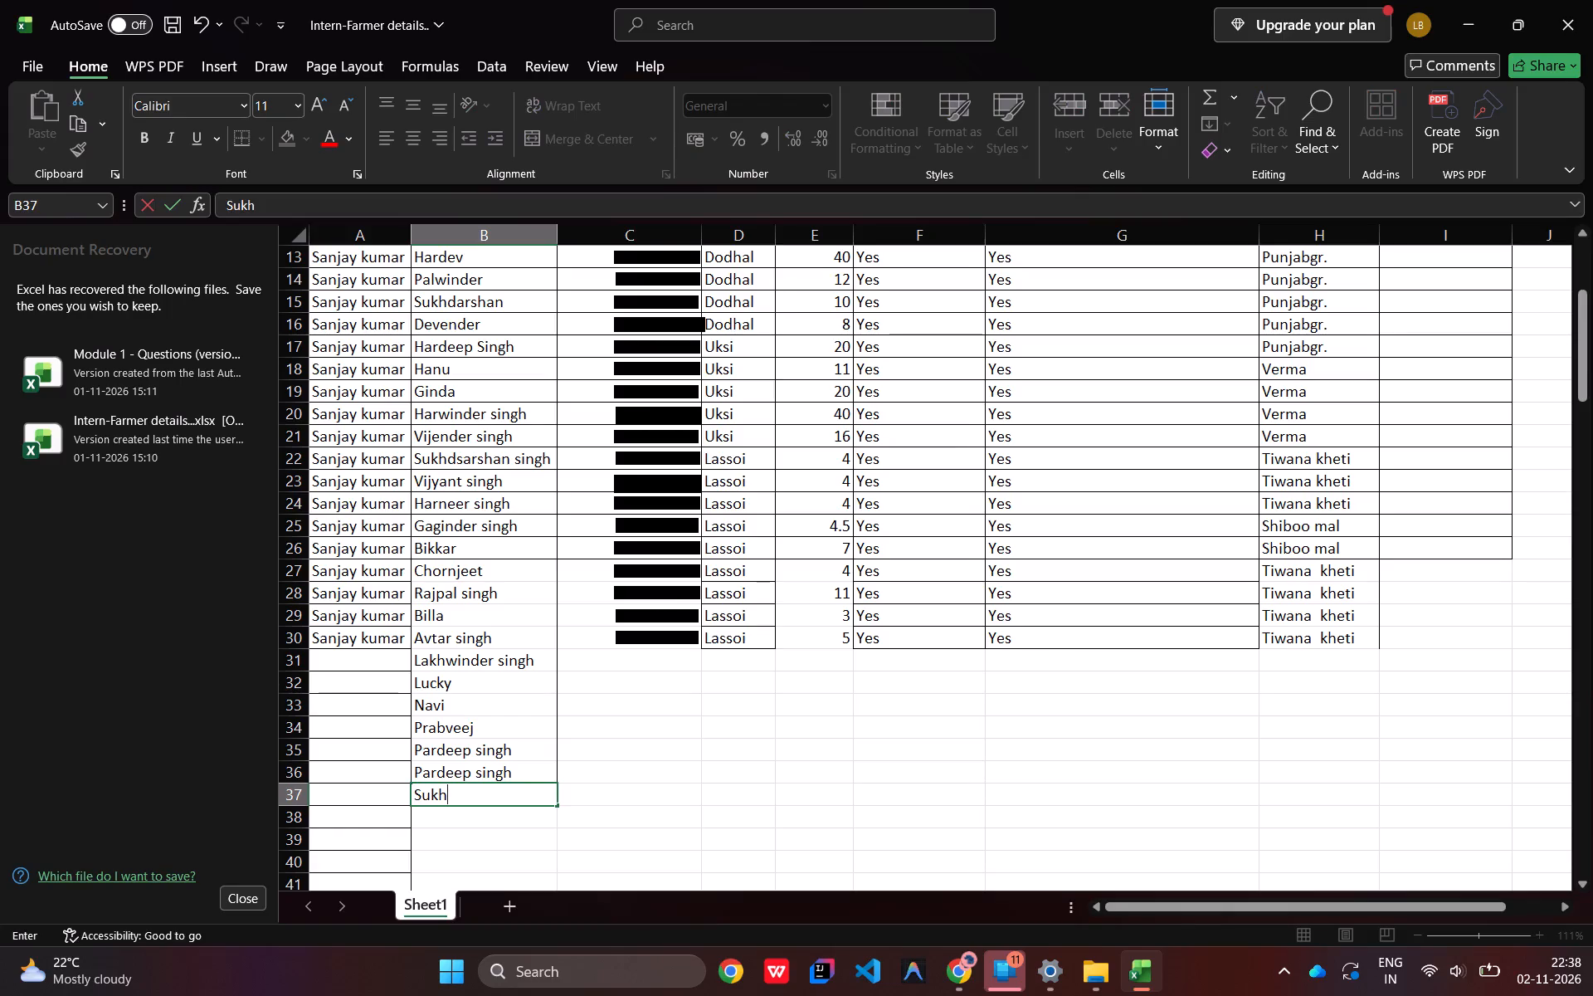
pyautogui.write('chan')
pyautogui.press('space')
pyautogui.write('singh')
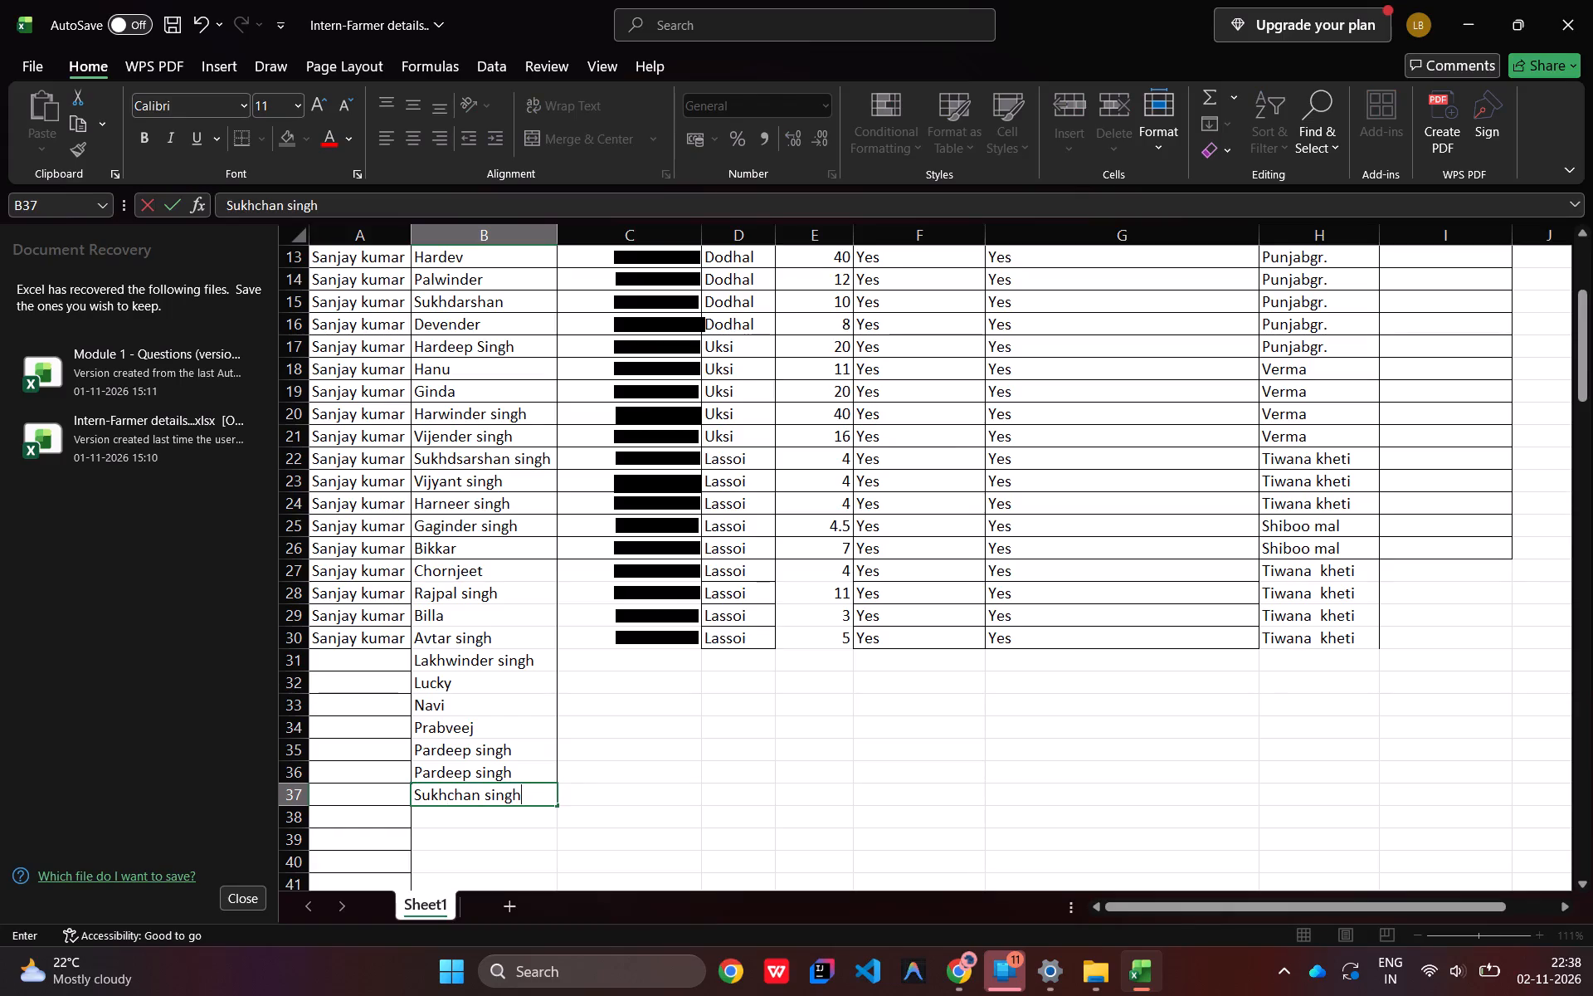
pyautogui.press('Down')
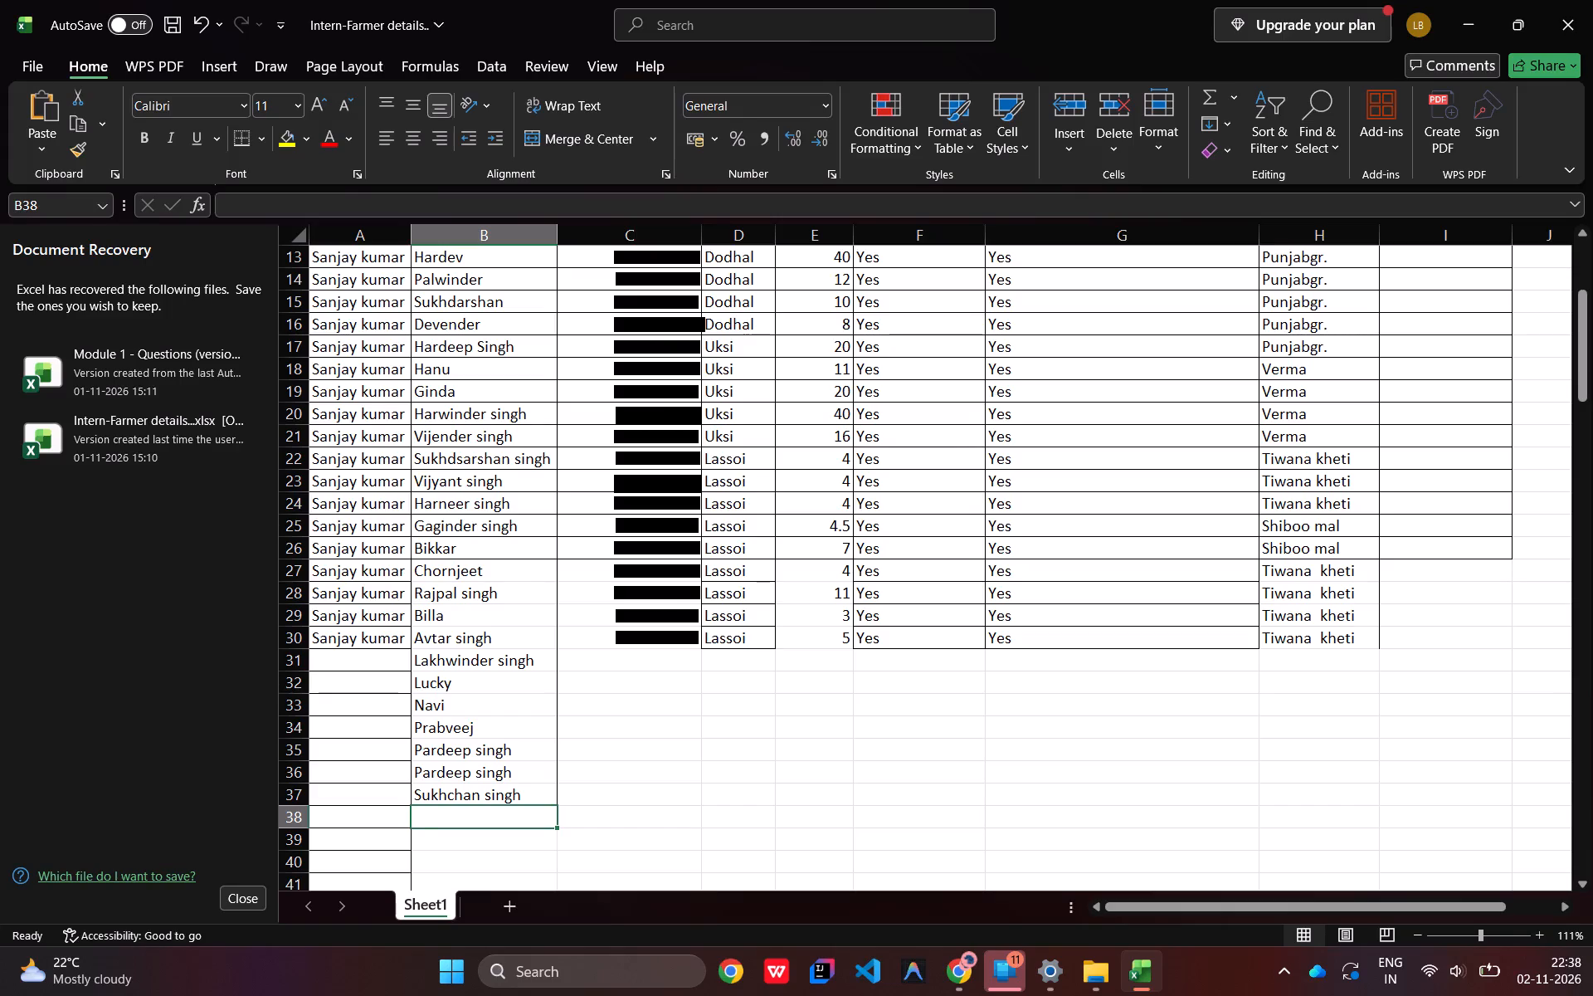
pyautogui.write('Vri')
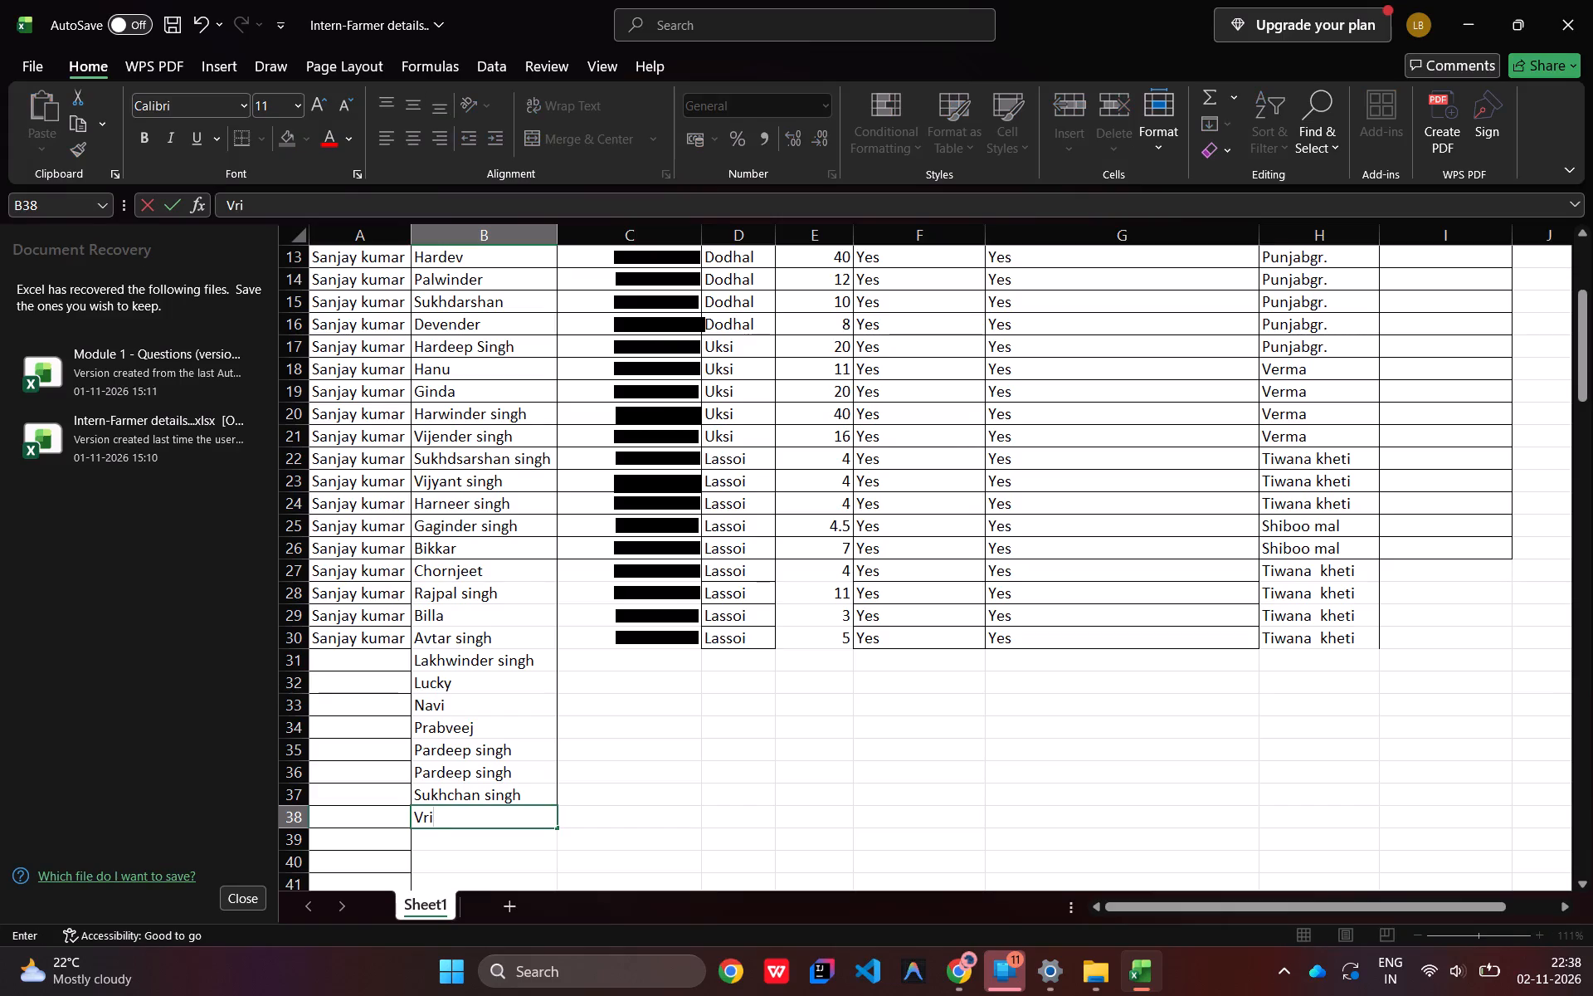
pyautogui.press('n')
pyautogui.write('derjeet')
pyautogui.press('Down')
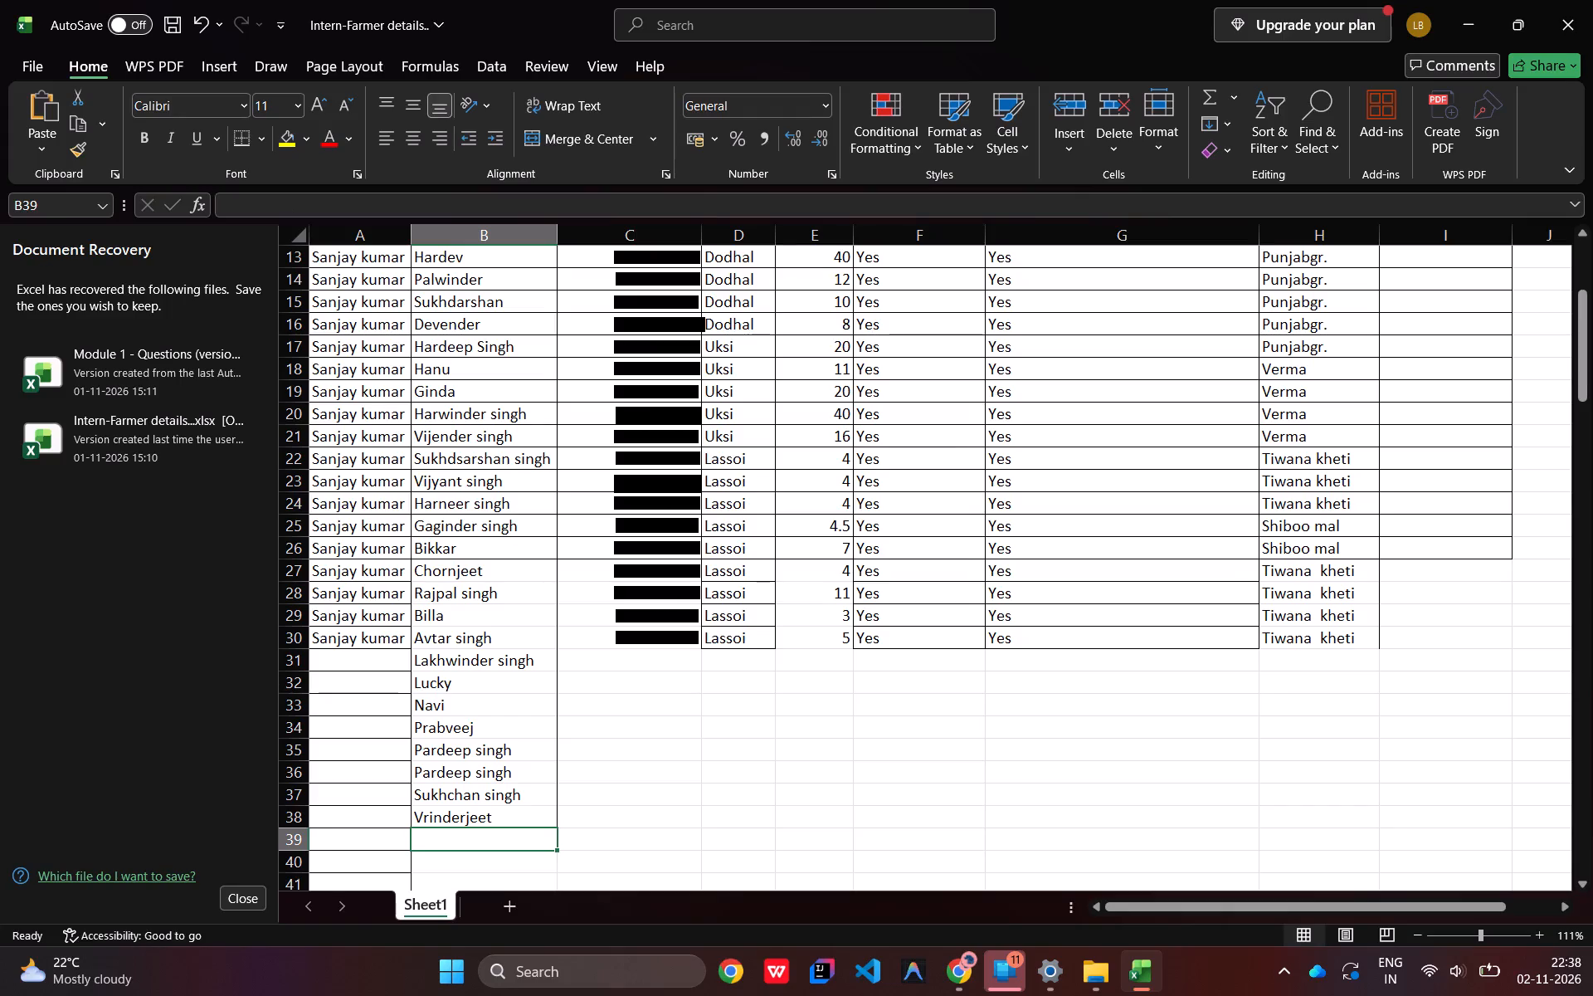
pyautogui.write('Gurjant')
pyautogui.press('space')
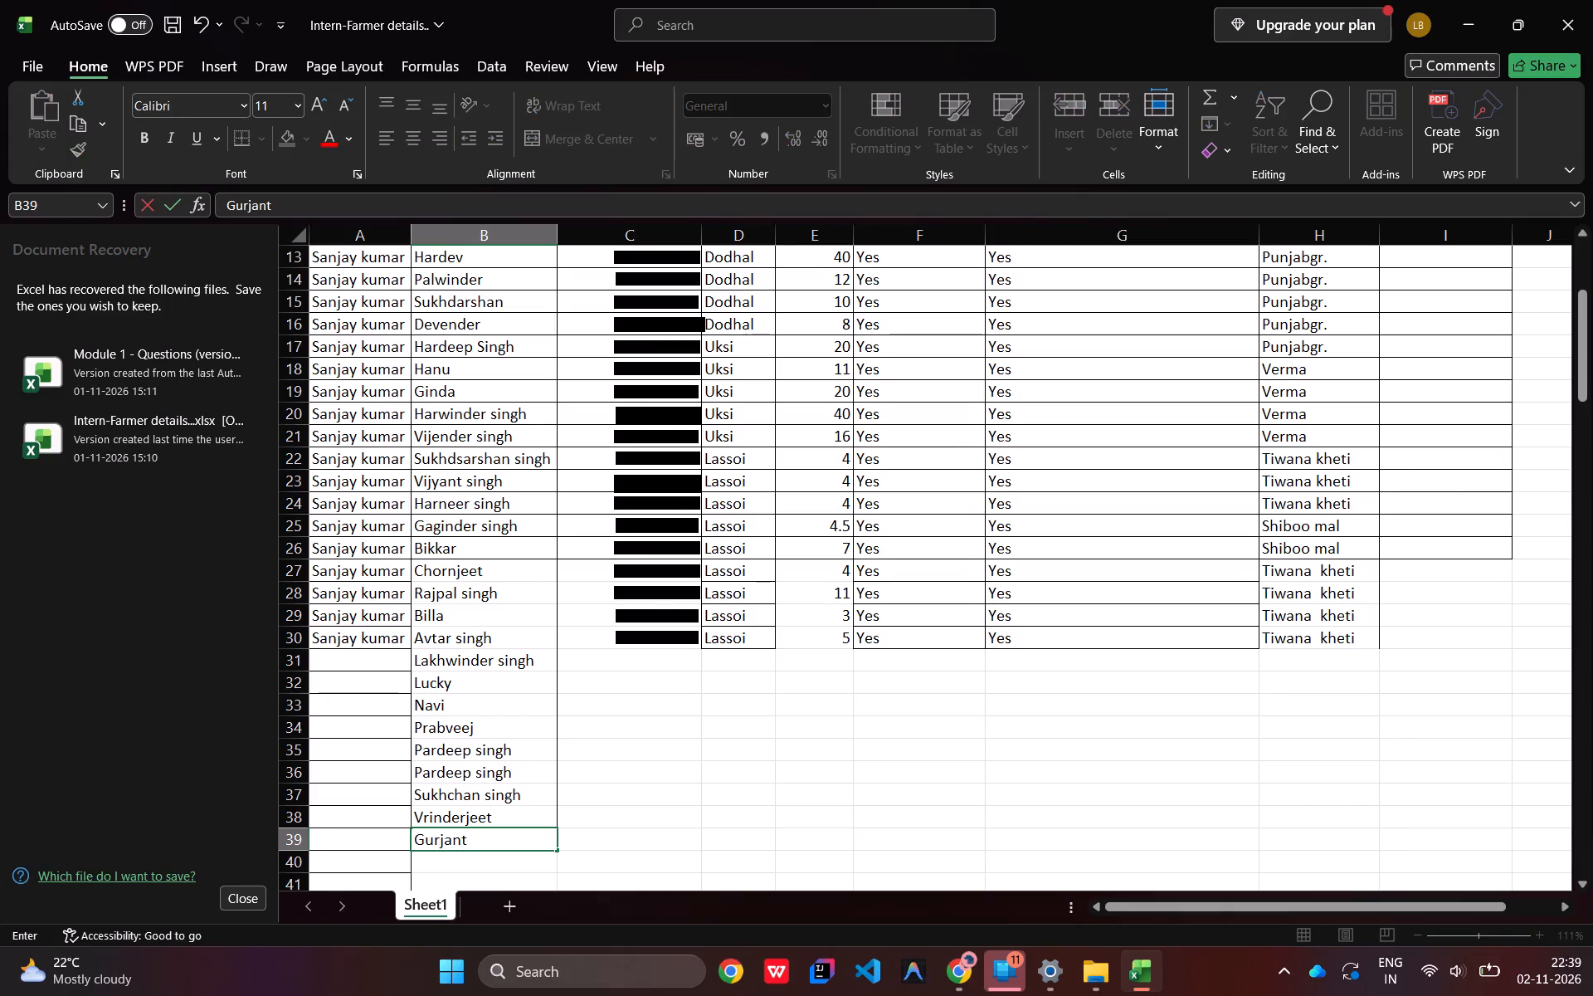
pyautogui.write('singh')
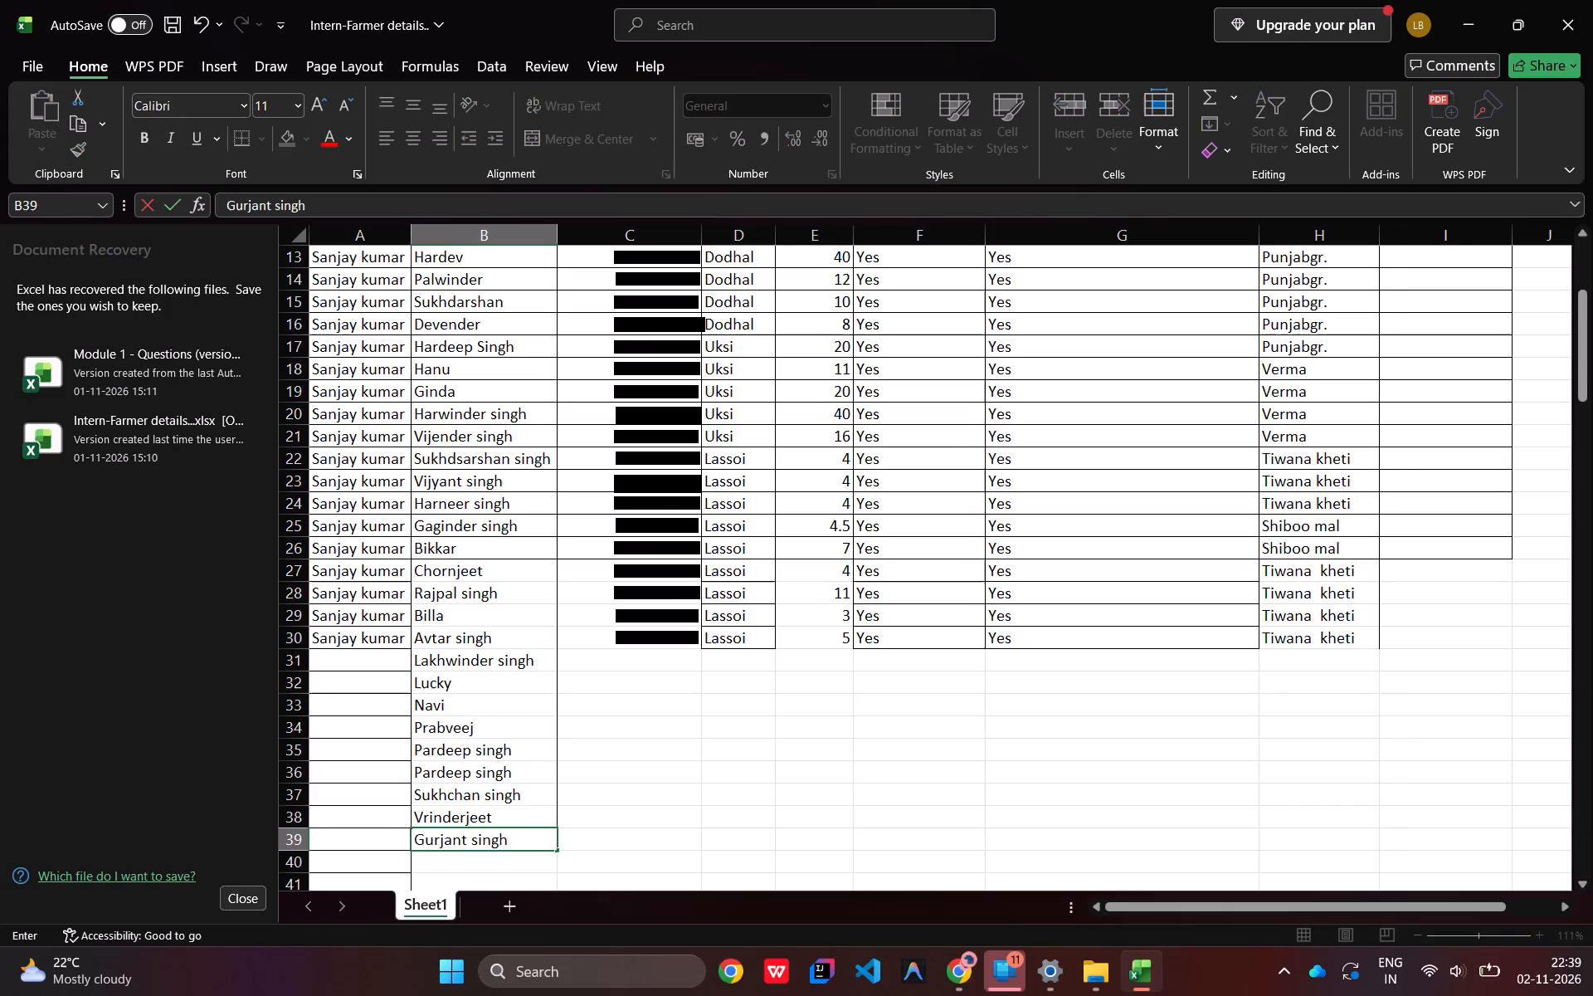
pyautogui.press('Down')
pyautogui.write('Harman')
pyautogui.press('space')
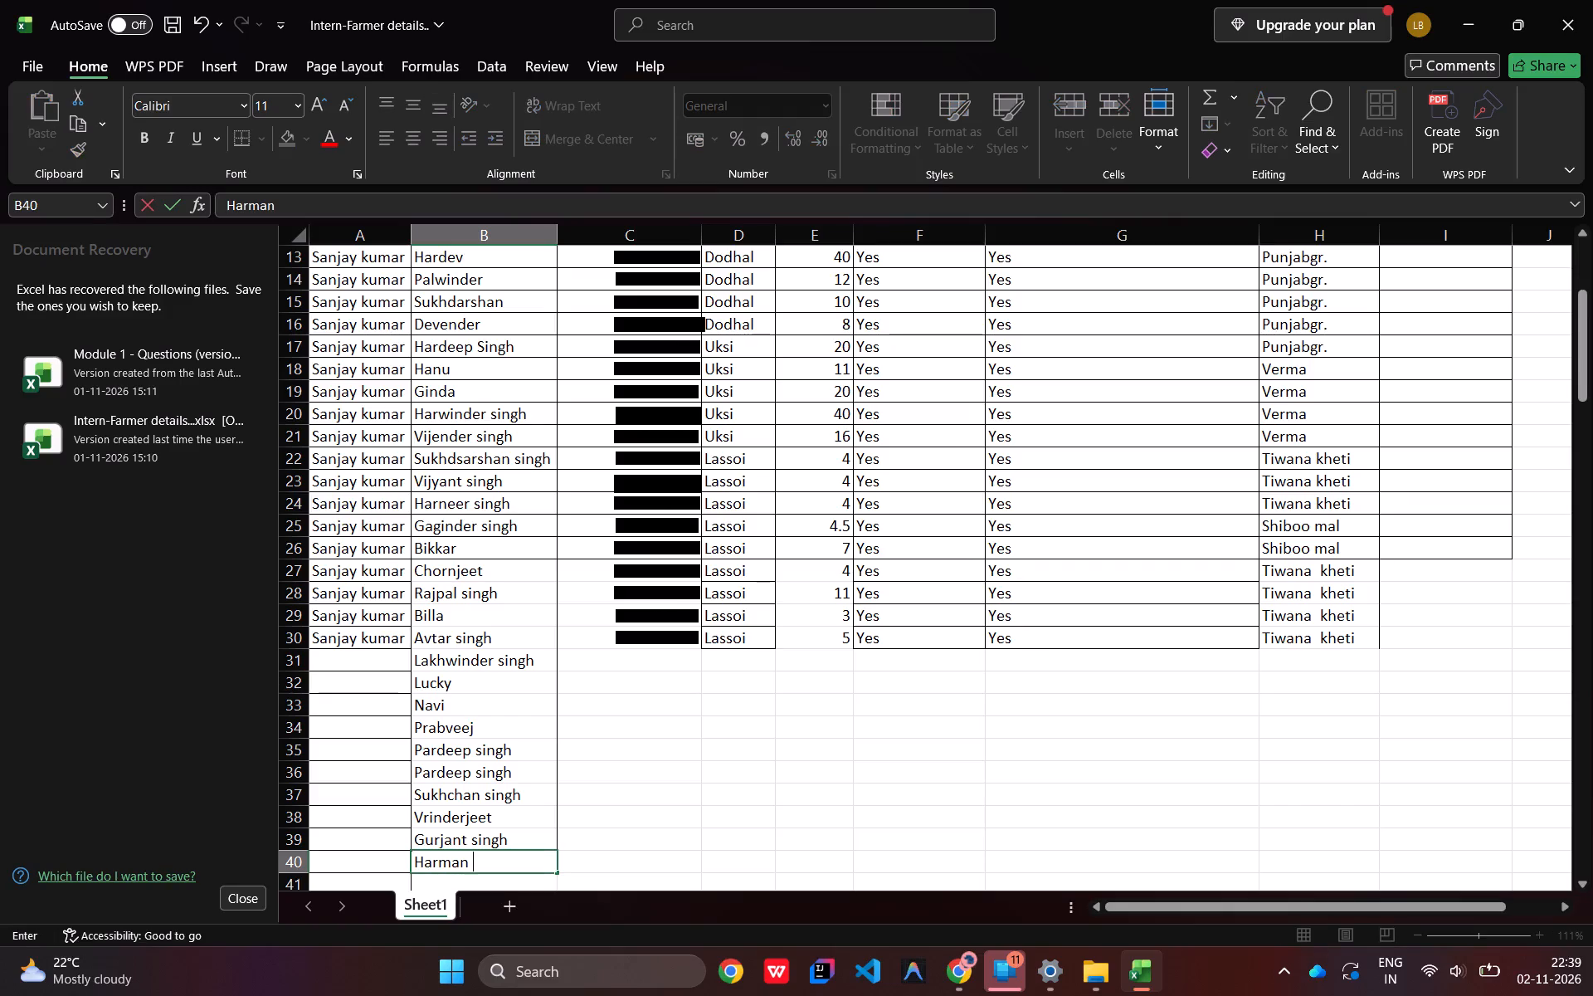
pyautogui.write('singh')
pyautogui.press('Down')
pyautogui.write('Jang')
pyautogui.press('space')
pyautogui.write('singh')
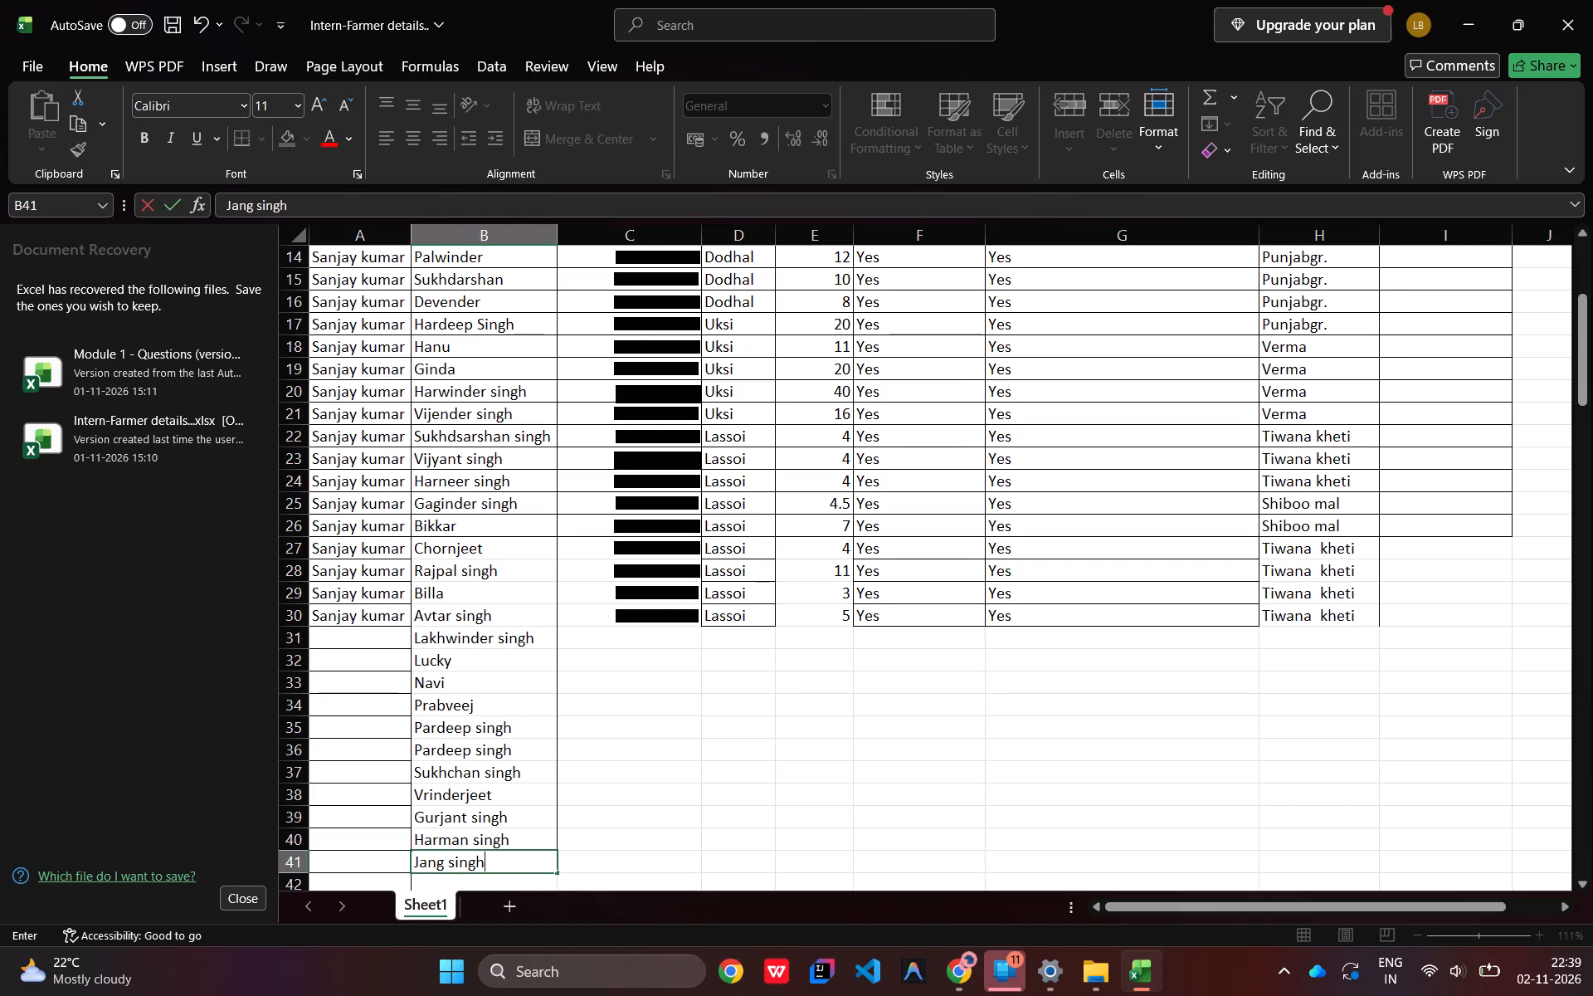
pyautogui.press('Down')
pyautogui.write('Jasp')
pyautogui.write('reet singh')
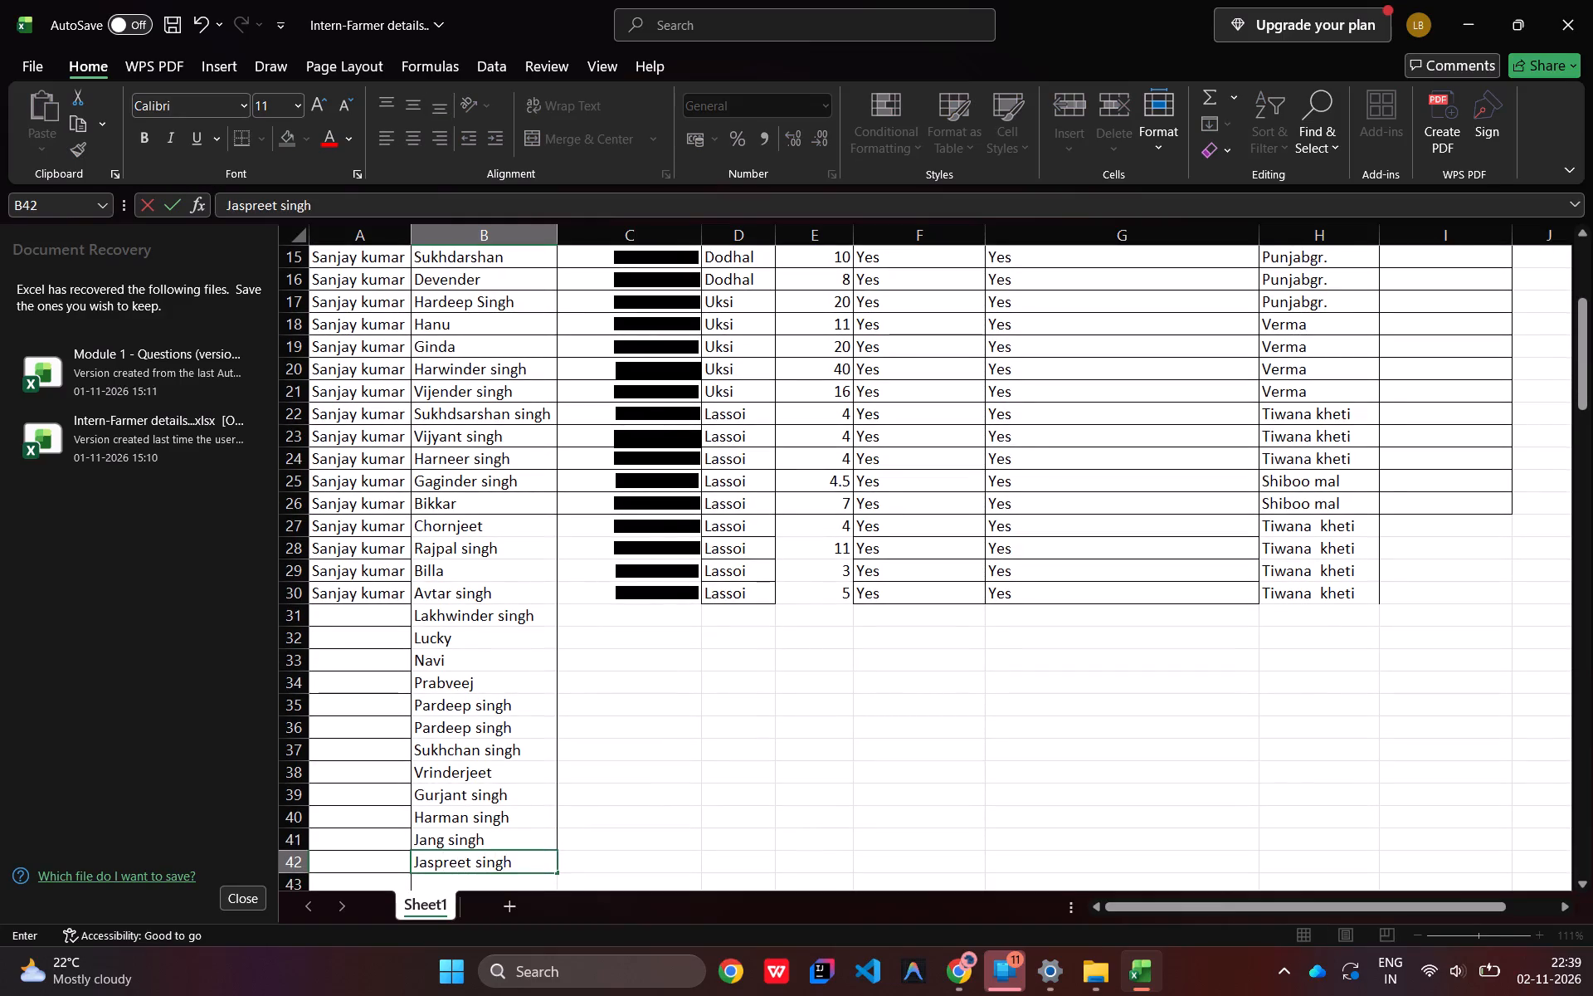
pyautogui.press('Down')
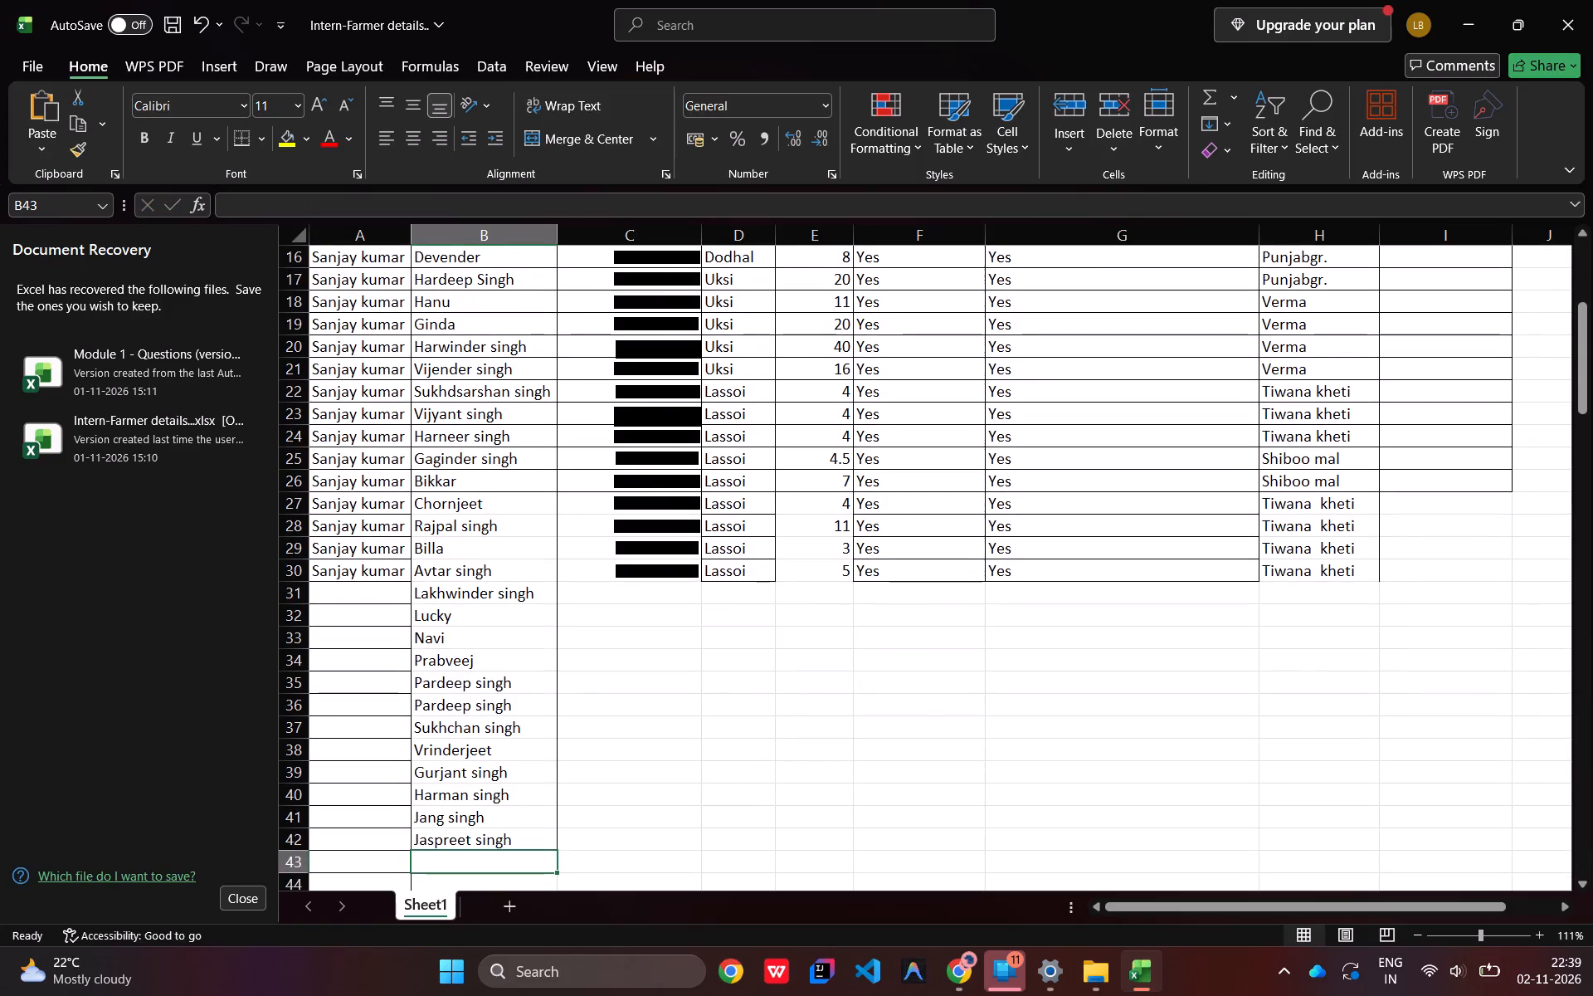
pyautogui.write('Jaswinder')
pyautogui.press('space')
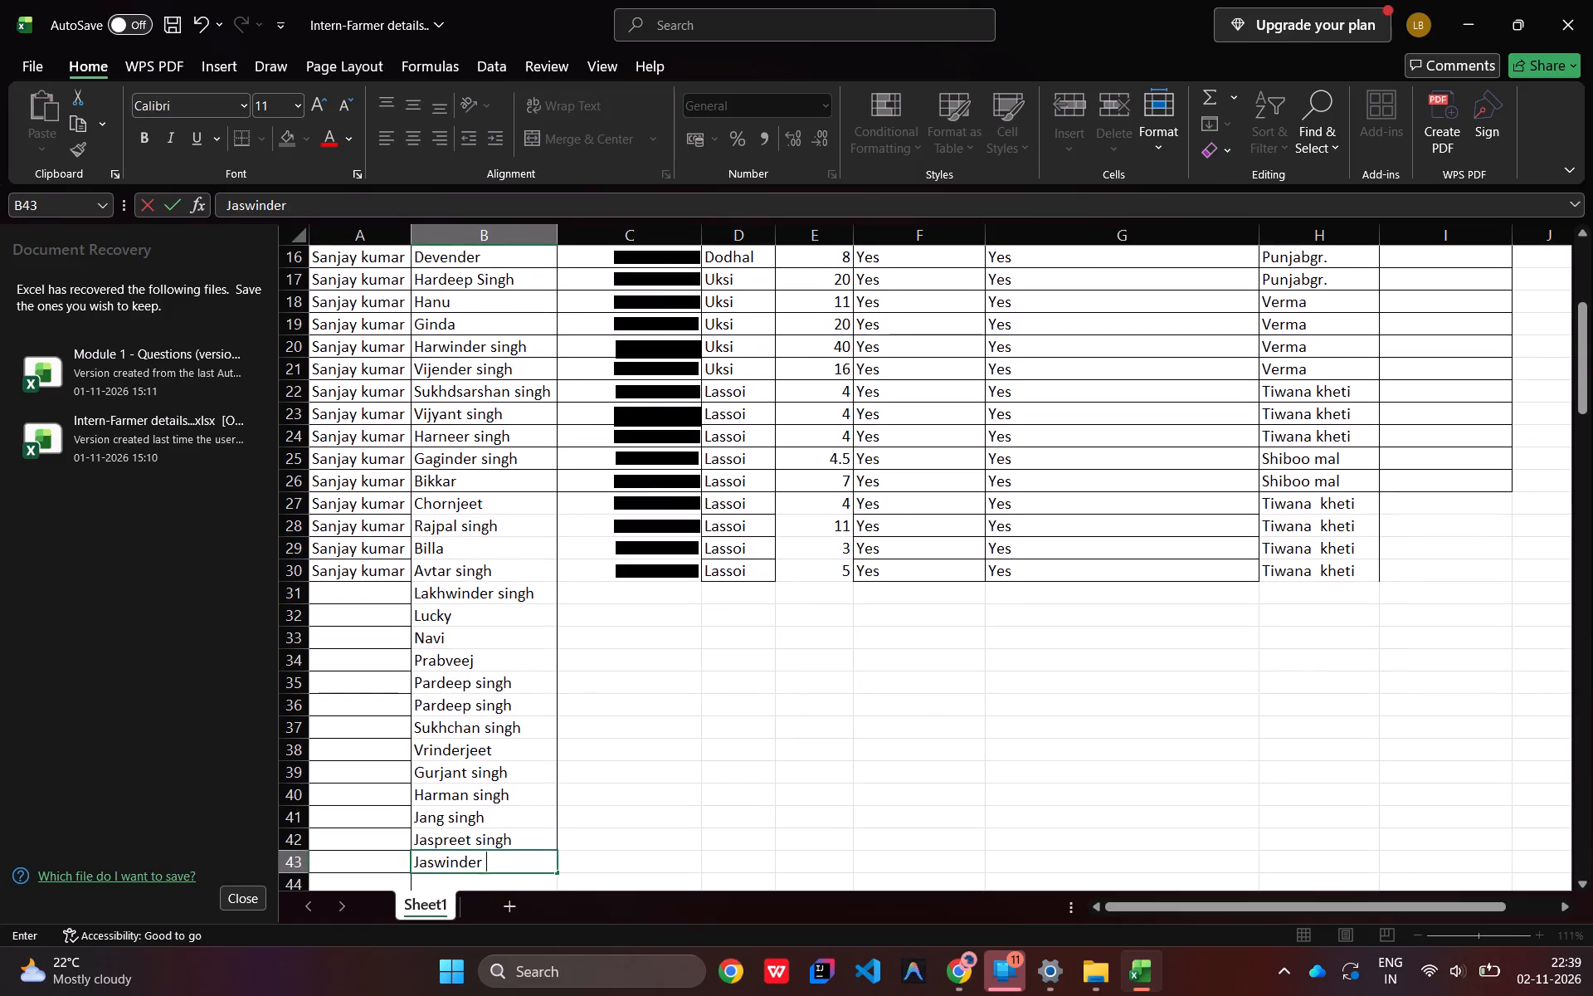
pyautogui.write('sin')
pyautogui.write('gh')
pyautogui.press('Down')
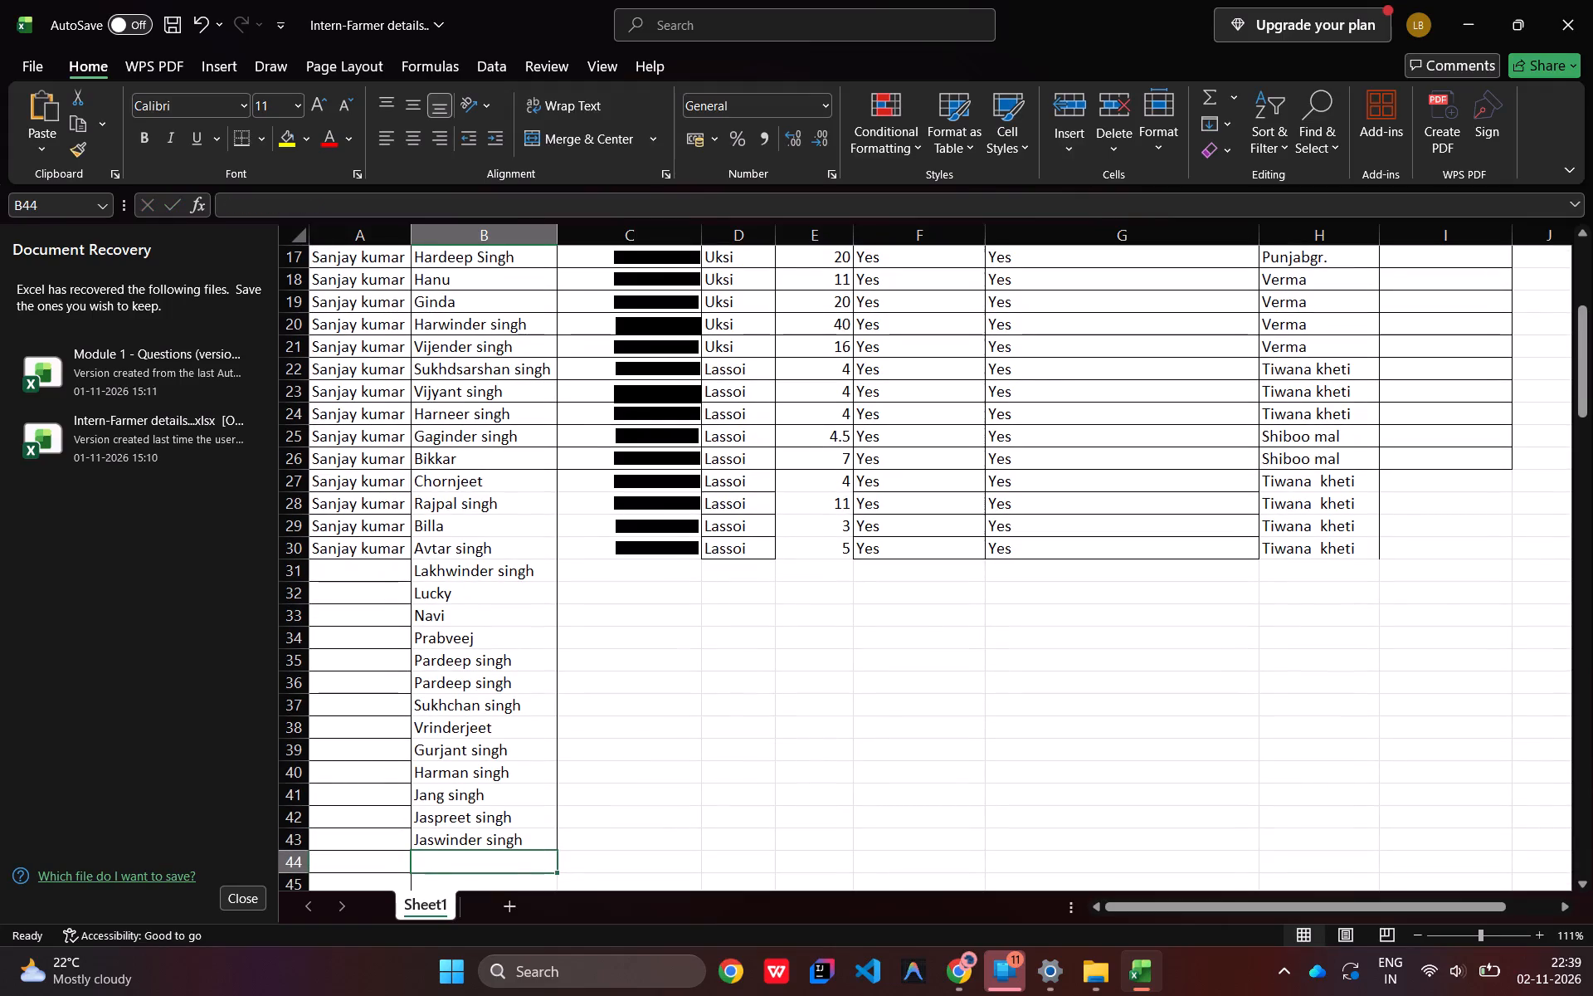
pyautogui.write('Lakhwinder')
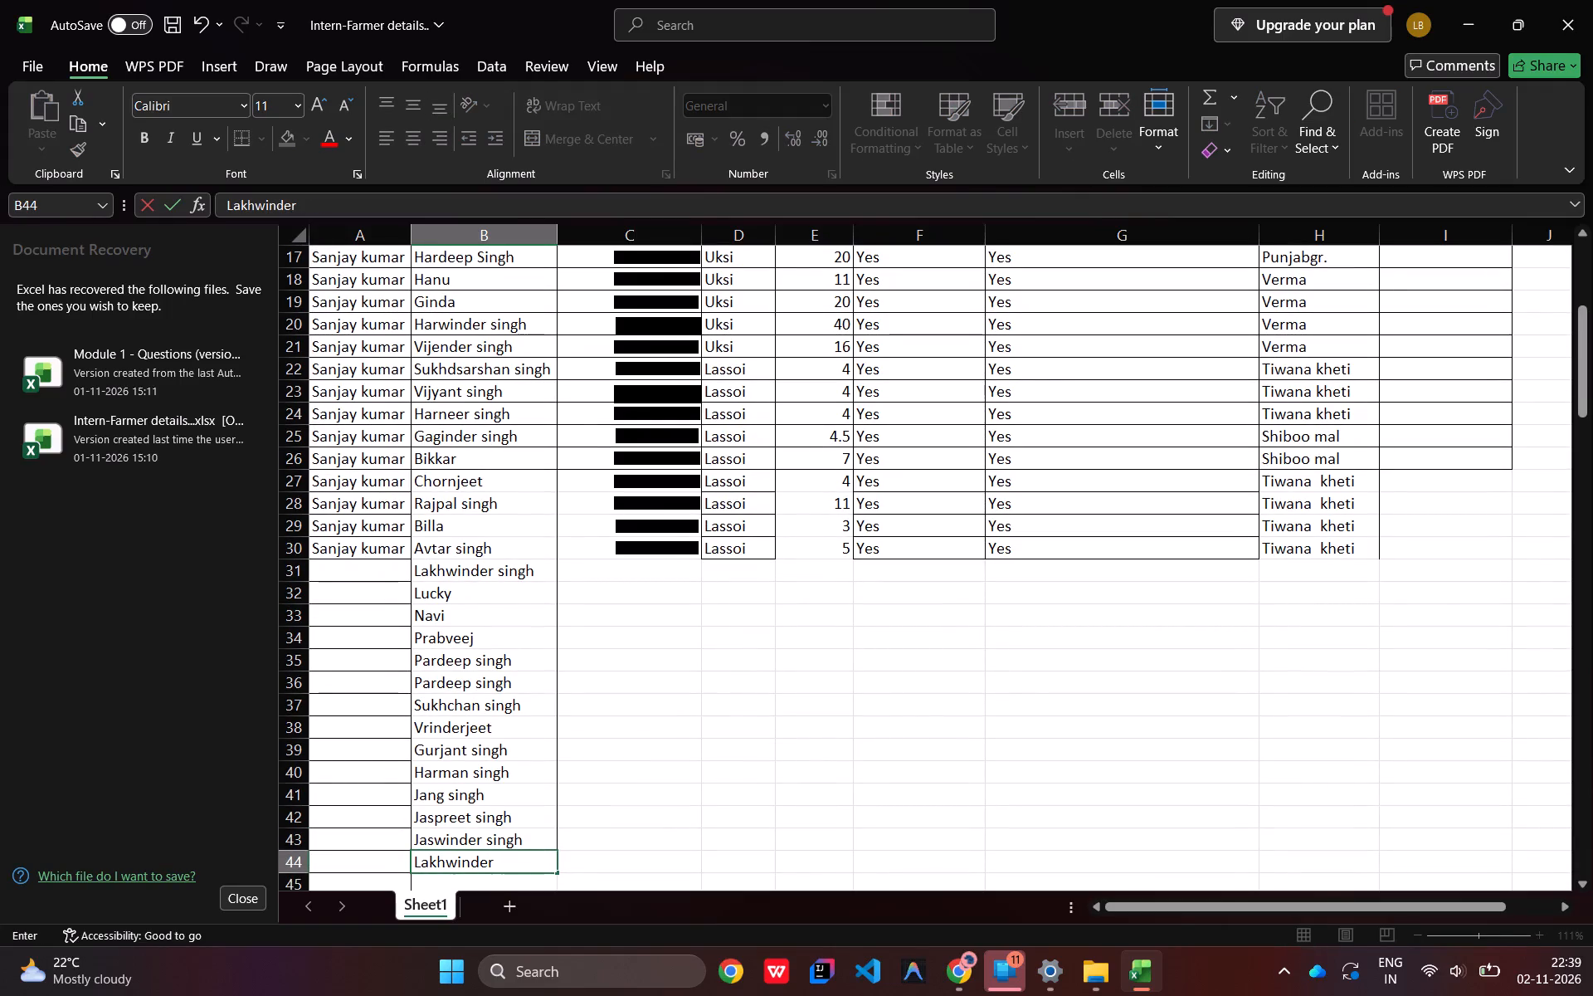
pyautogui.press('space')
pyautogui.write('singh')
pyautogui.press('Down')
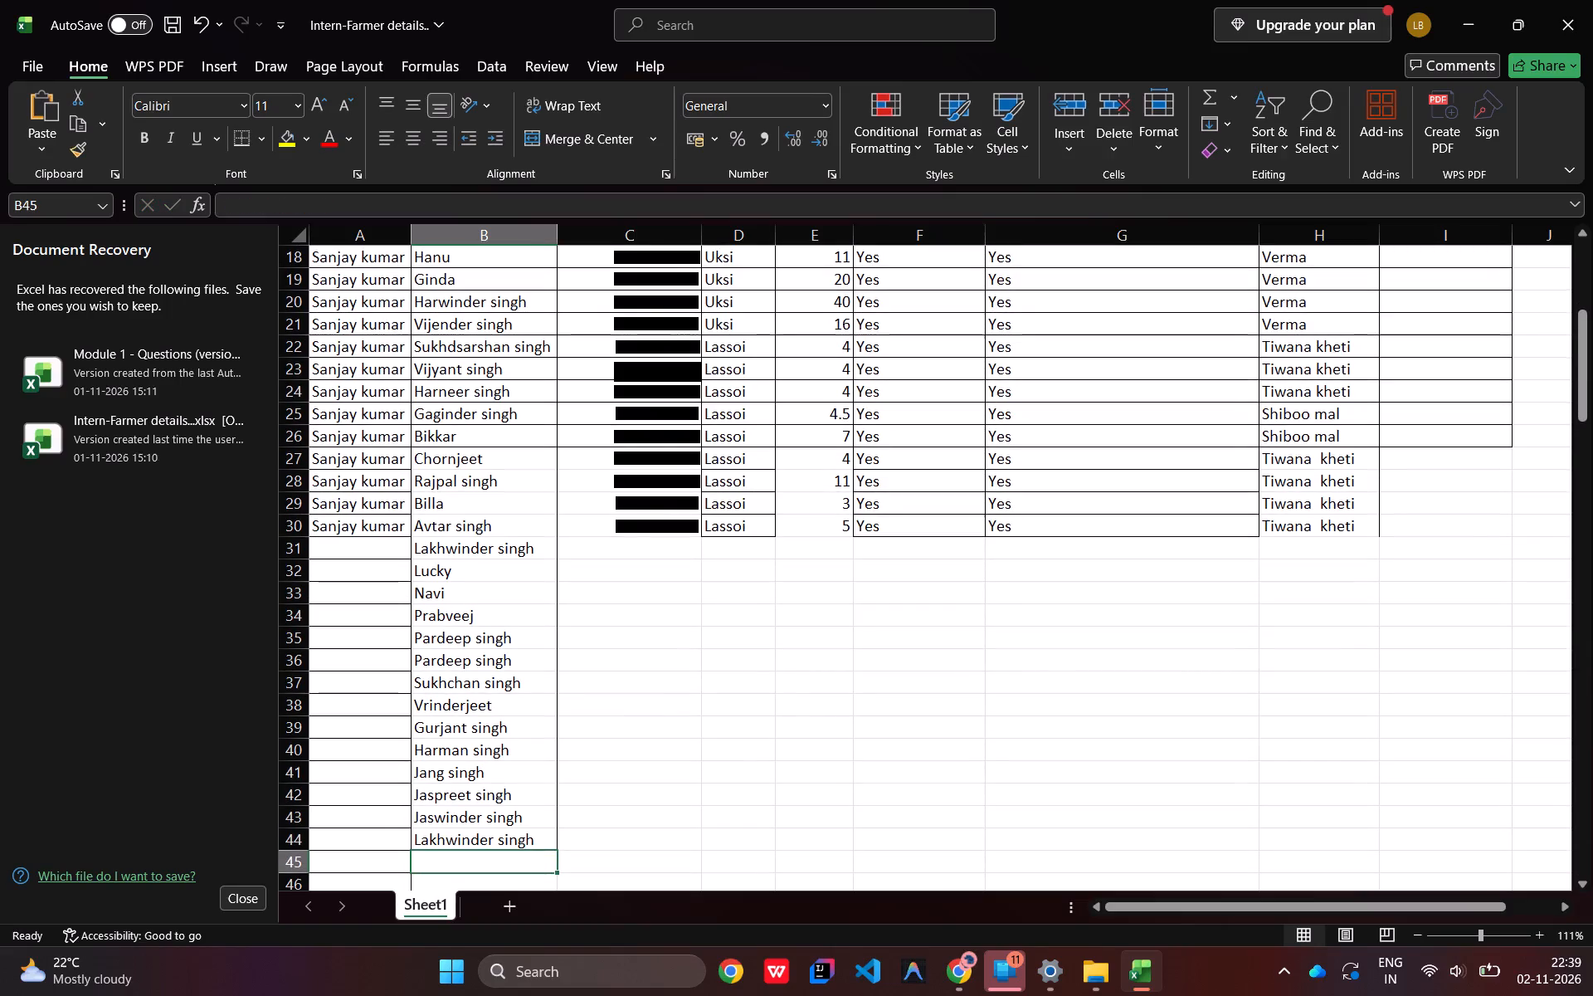
# Enter the farmer names Lucky and Navi in B45 and B46.
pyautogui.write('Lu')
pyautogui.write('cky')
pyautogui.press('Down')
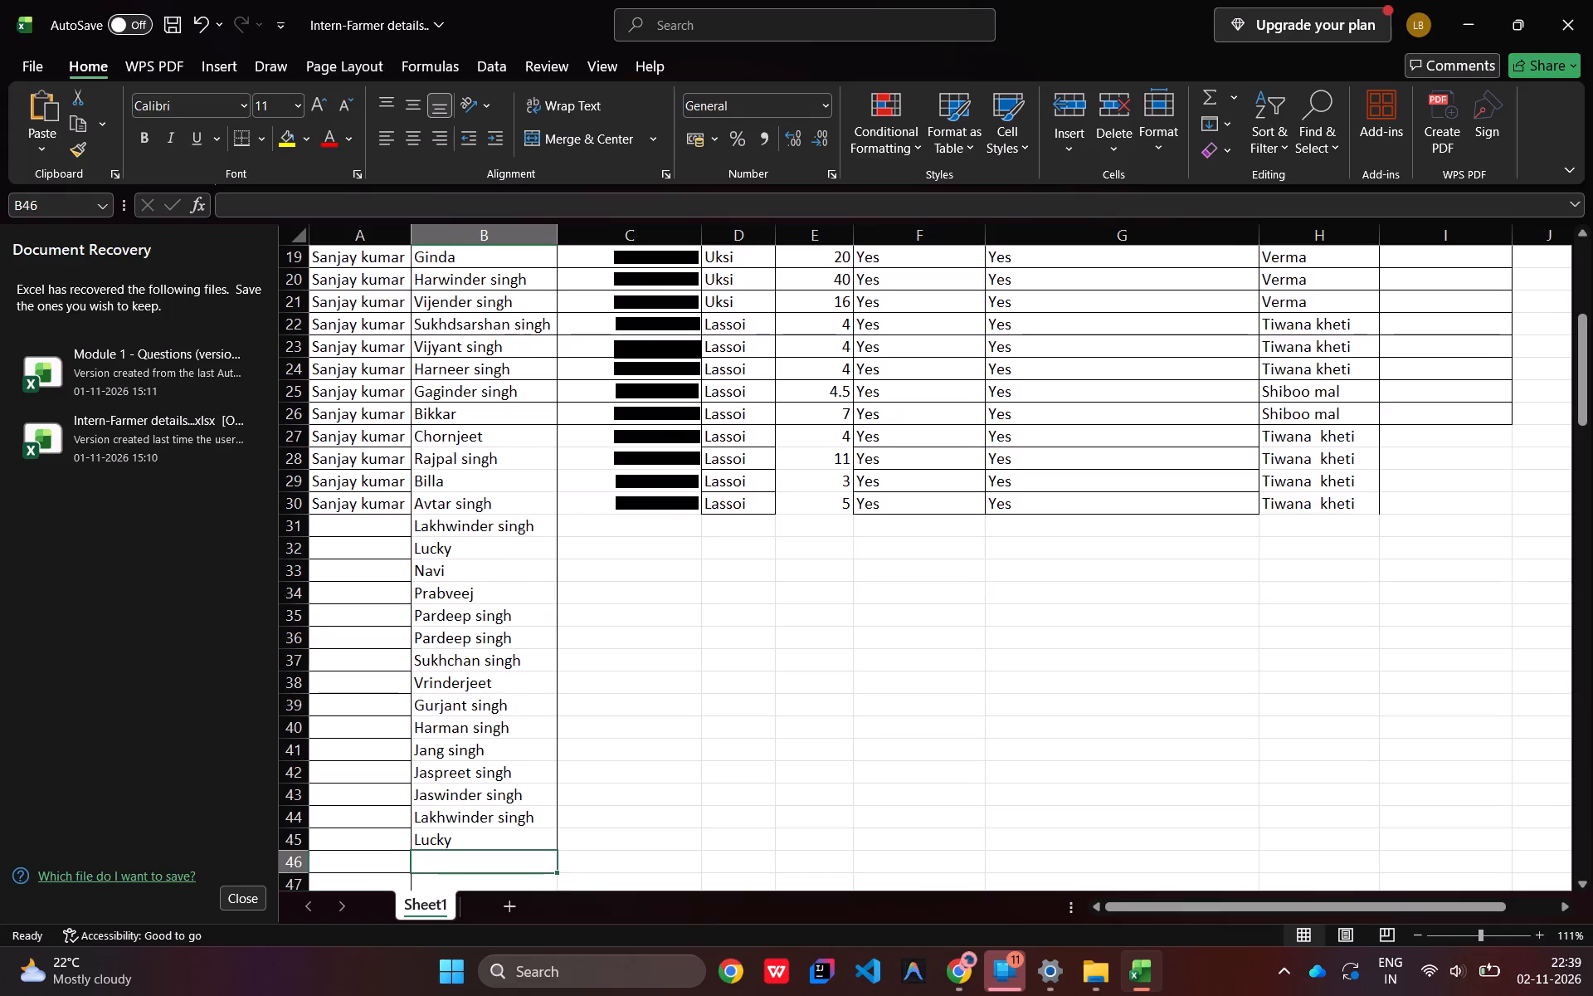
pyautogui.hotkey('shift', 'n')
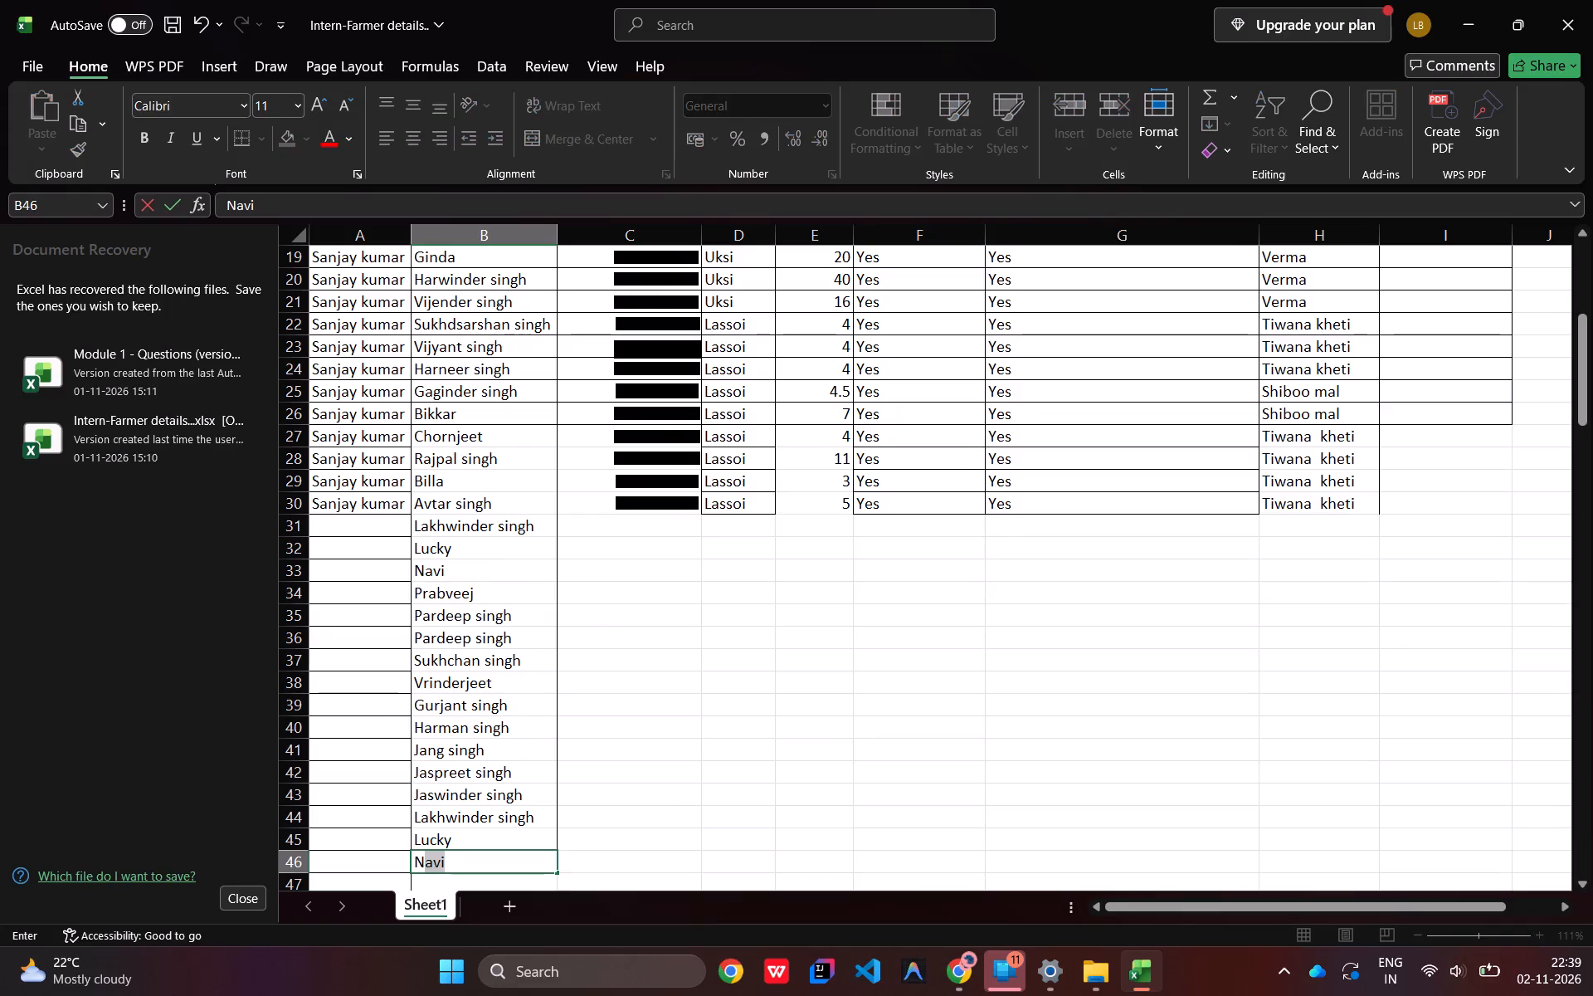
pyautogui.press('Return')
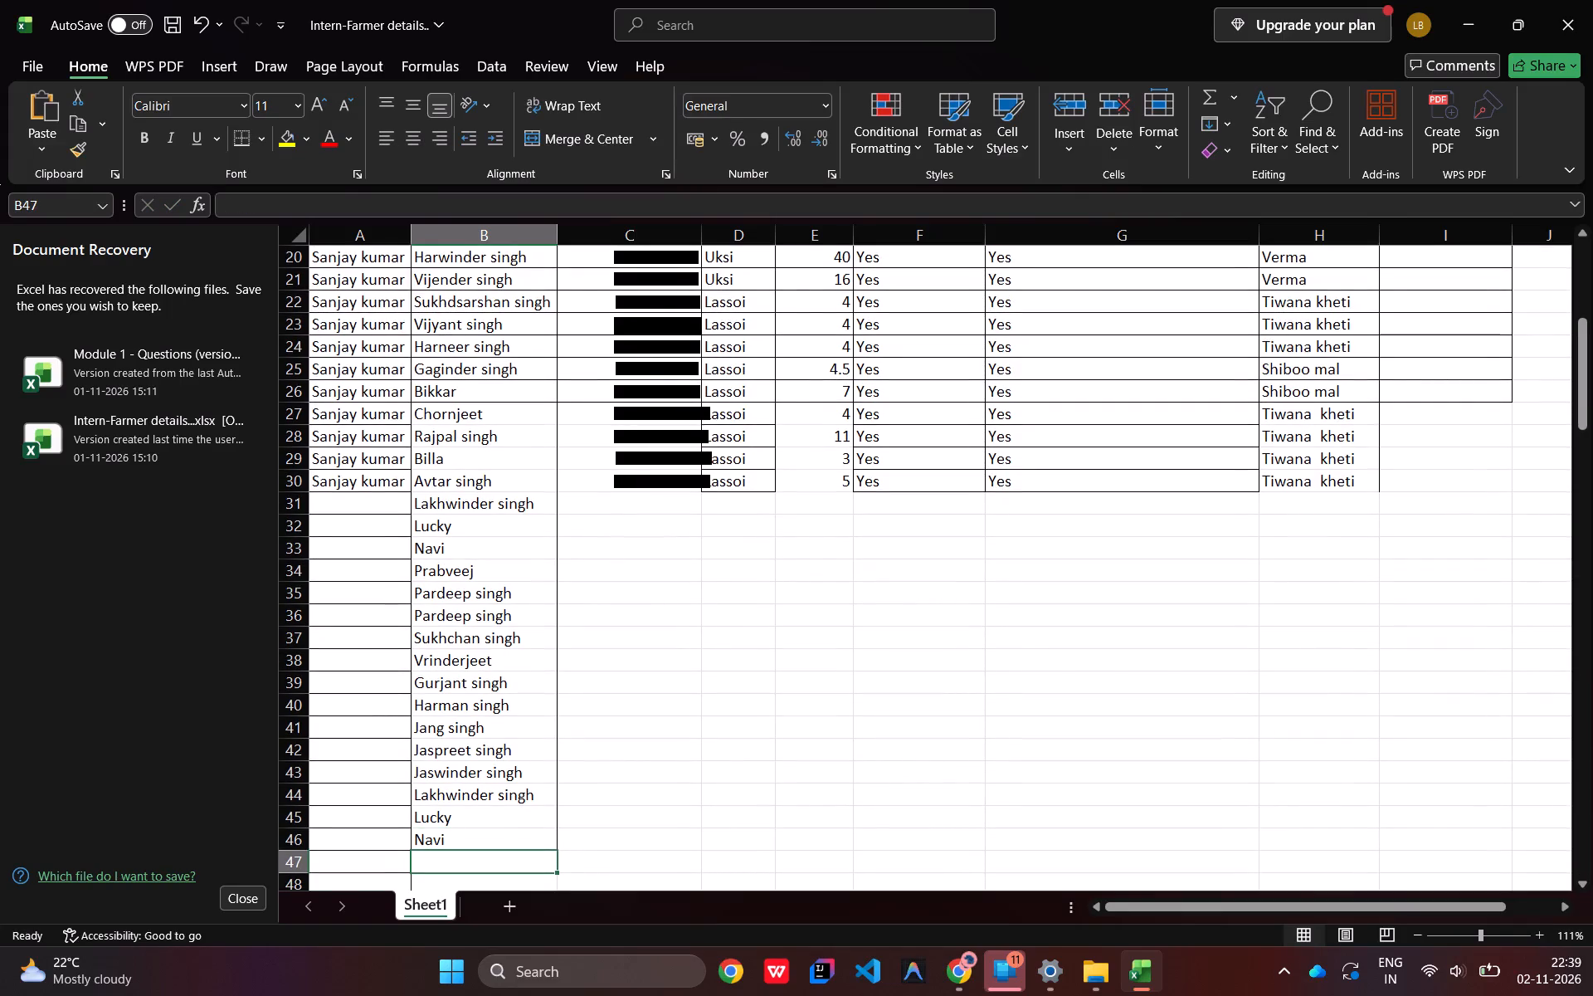
# Fill the name in A30 down column A through A46, alongside the new farmer entries.
pyautogui.click(373, 482)
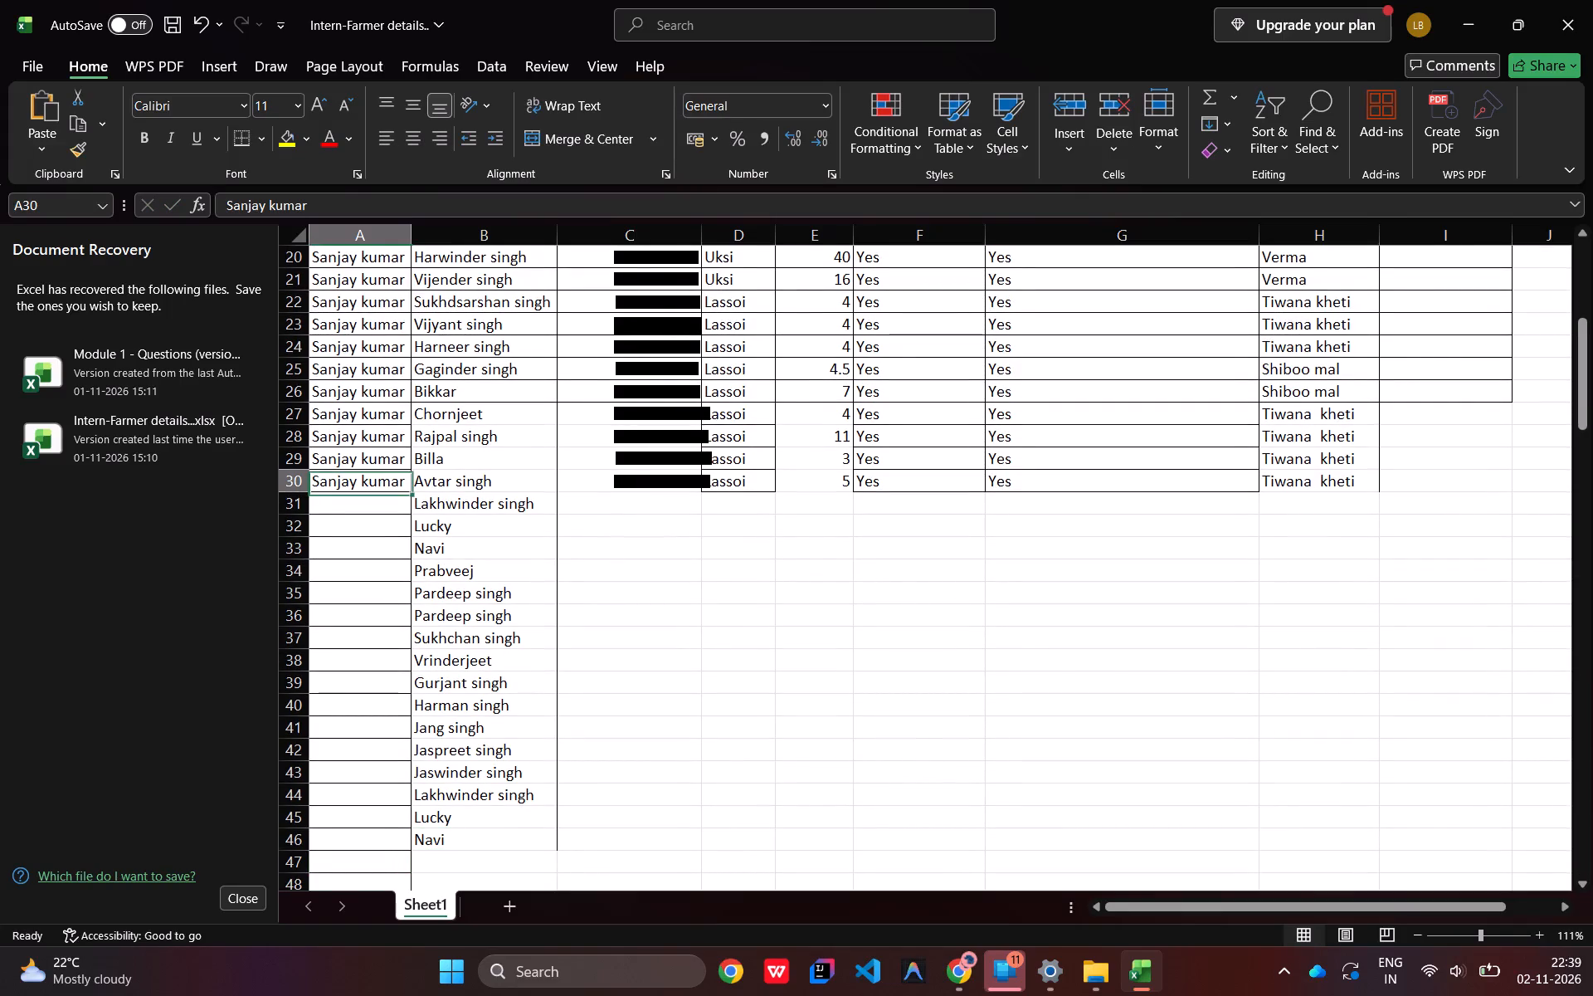
pyautogui.moveTo(409, 492); pyautogui.dragTo(410, 843)
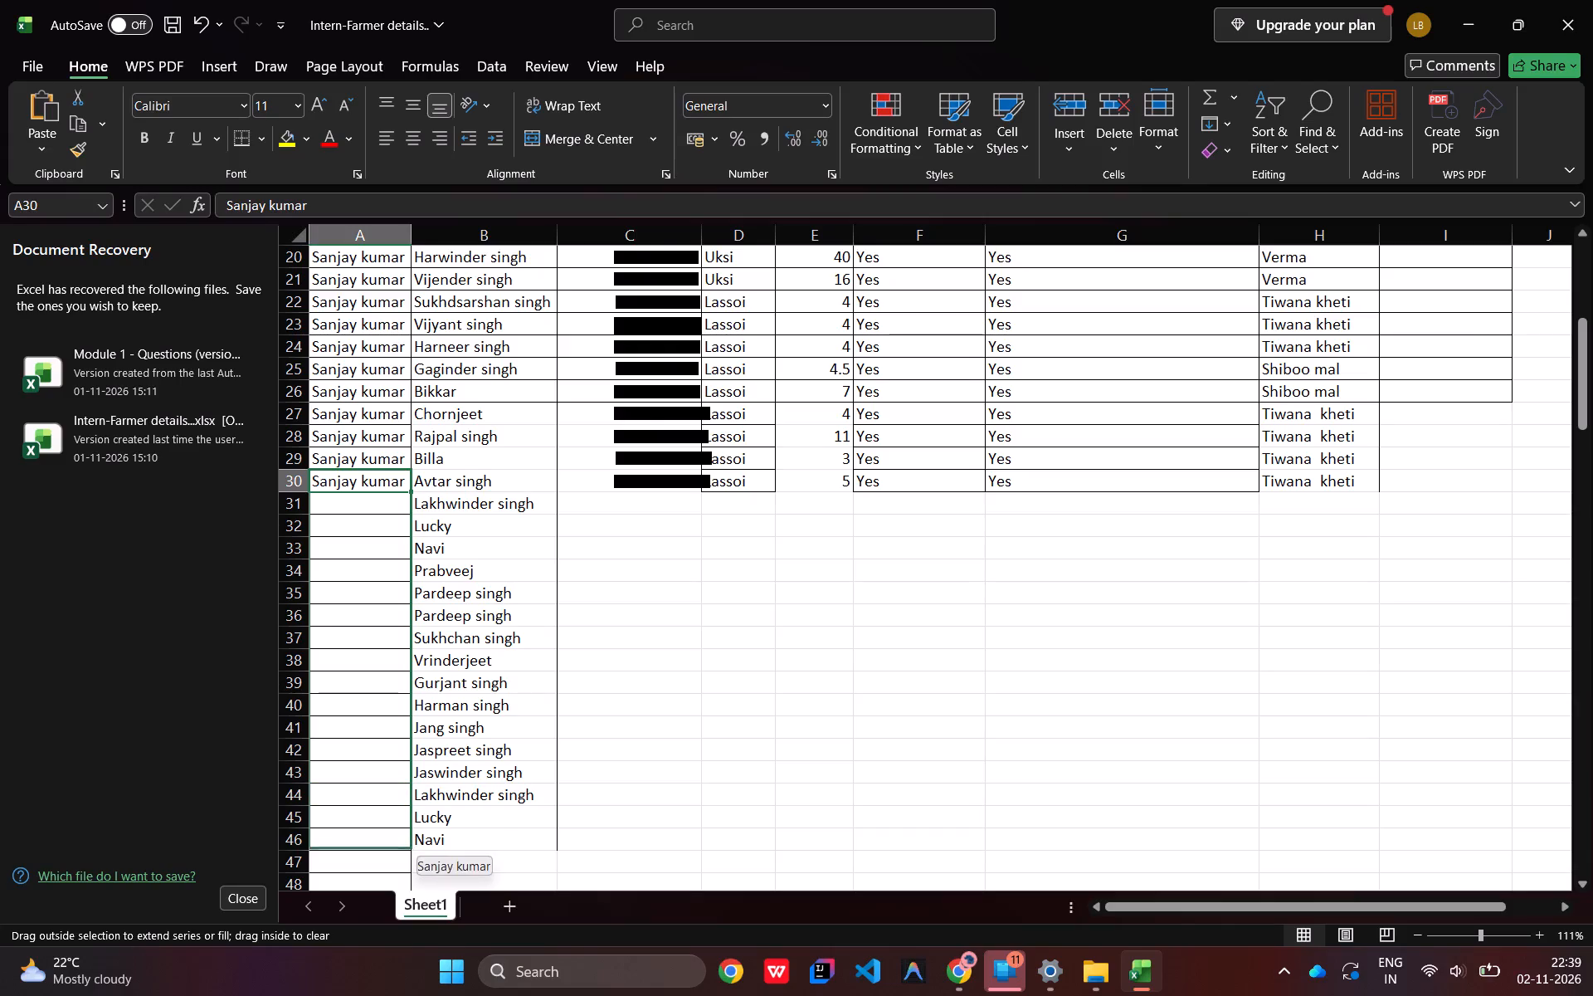
pyautogui.moveTo(410, 843); pyautogui.dragTo(407, 847)
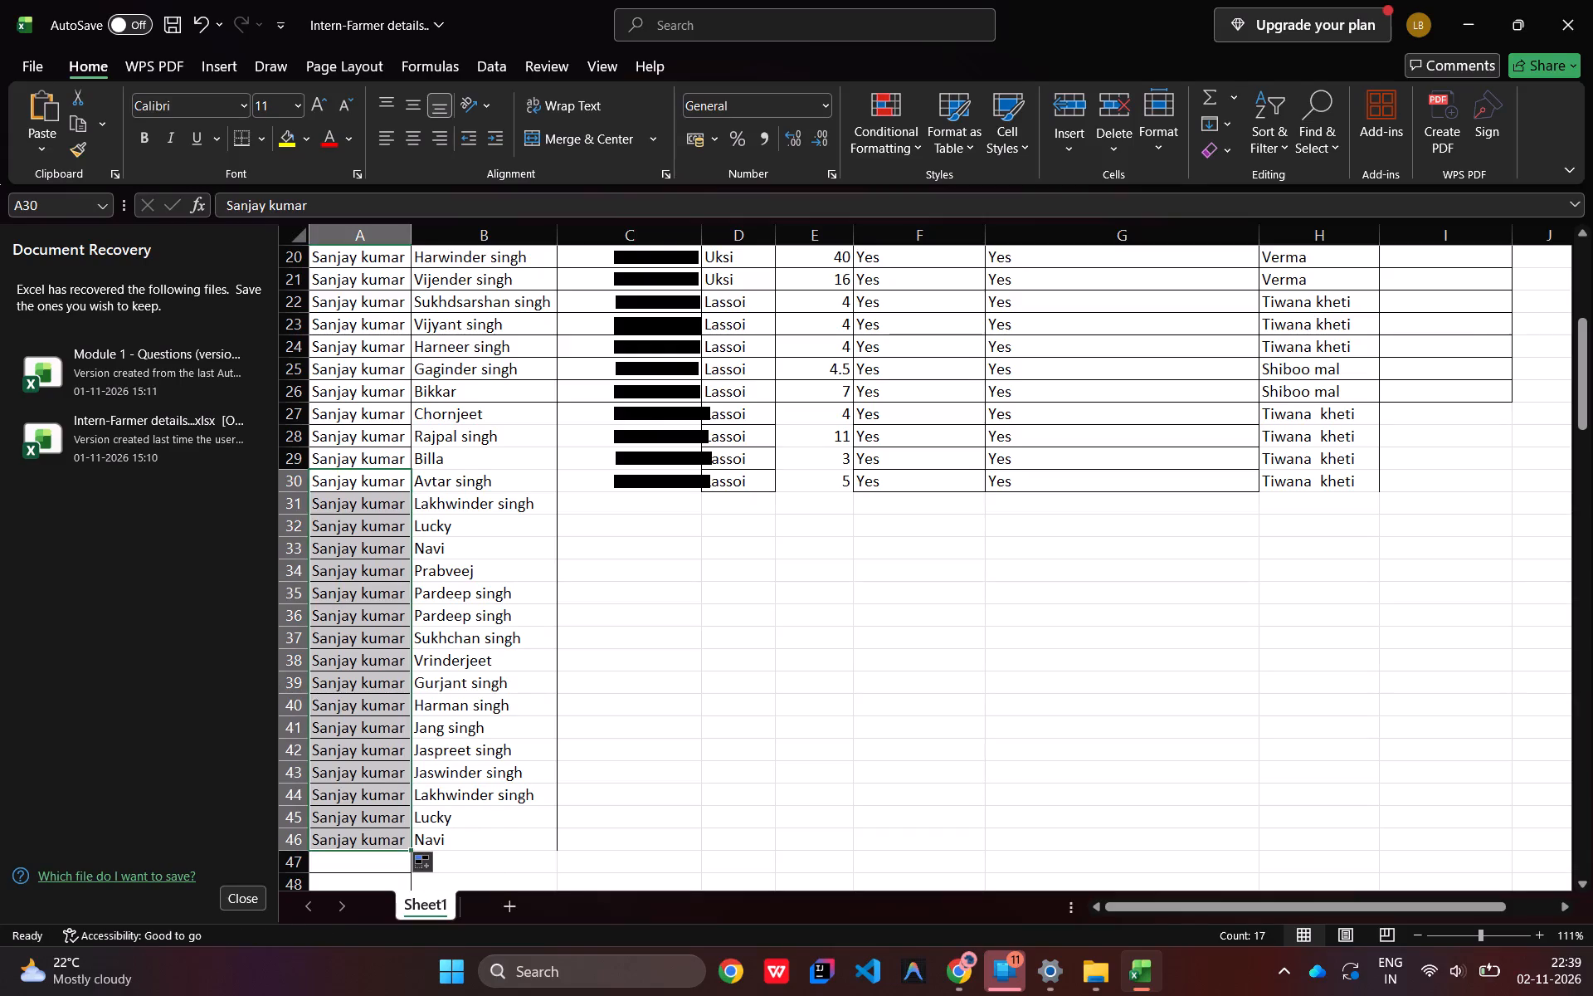
# Clear the filled name from cells A31 to A40.
pyautogui.click(370, 505)
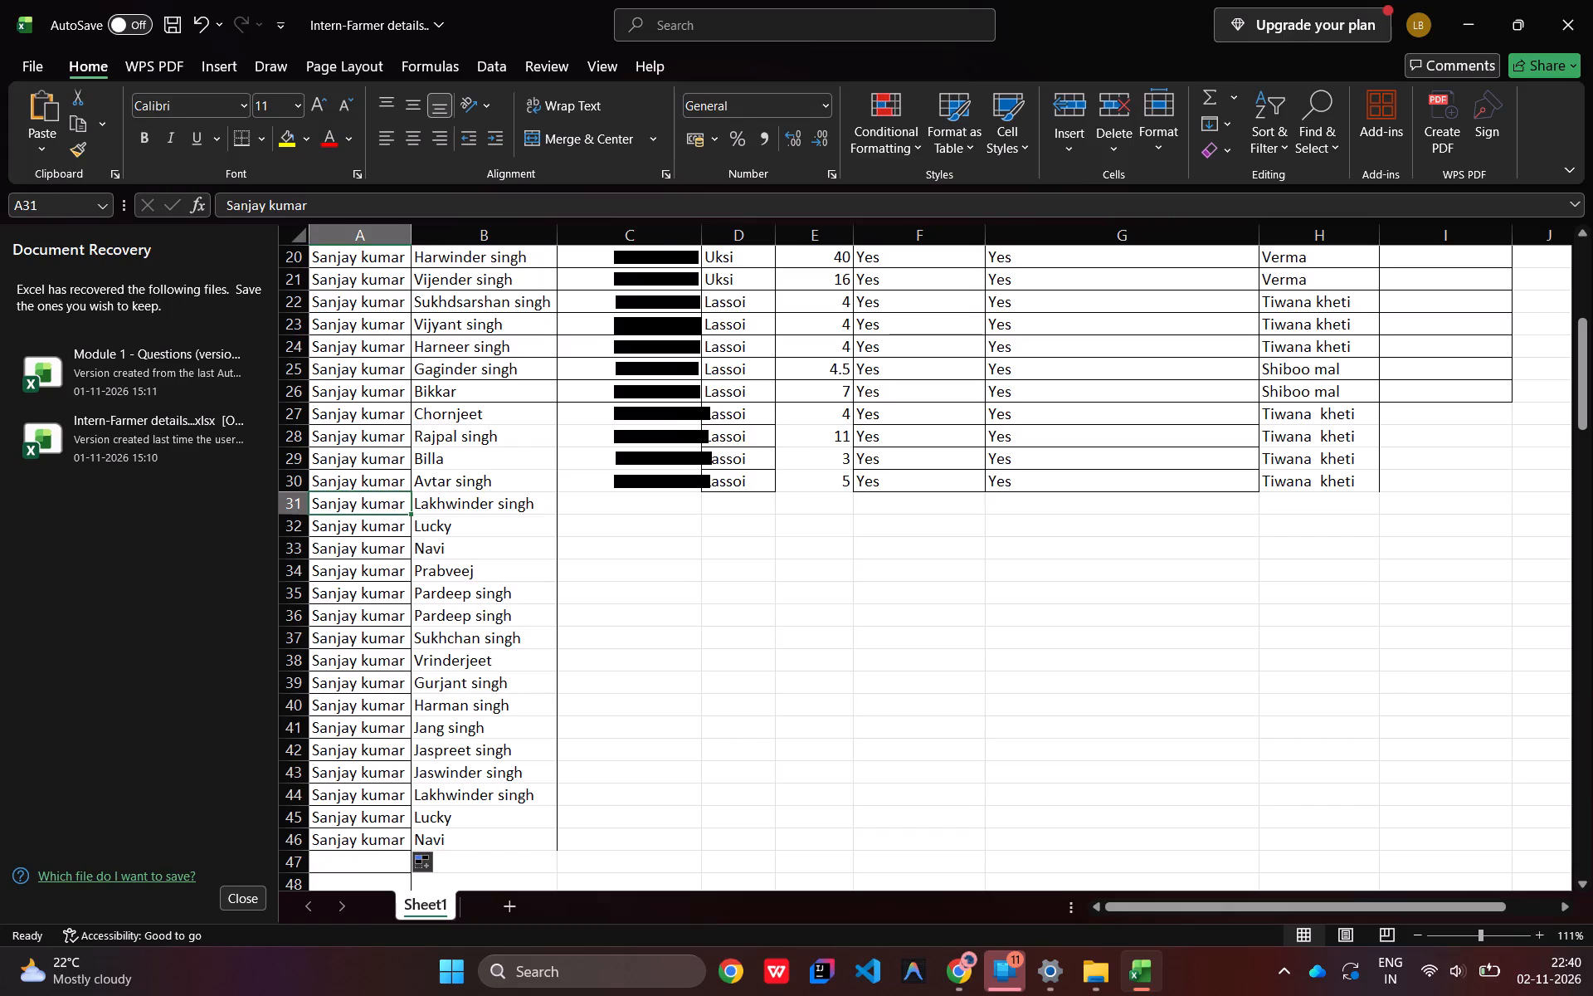
pyautogui.click(370, 505)
pyautogui.press('BackSpace')
pyautogui.press('Down')
pyautogui.press('BackSpace')
pyautogui.press('Down')
pyautogui.press('BackSpace')
pyautogui.press('Down')
pyautogui.press('BackSpace')
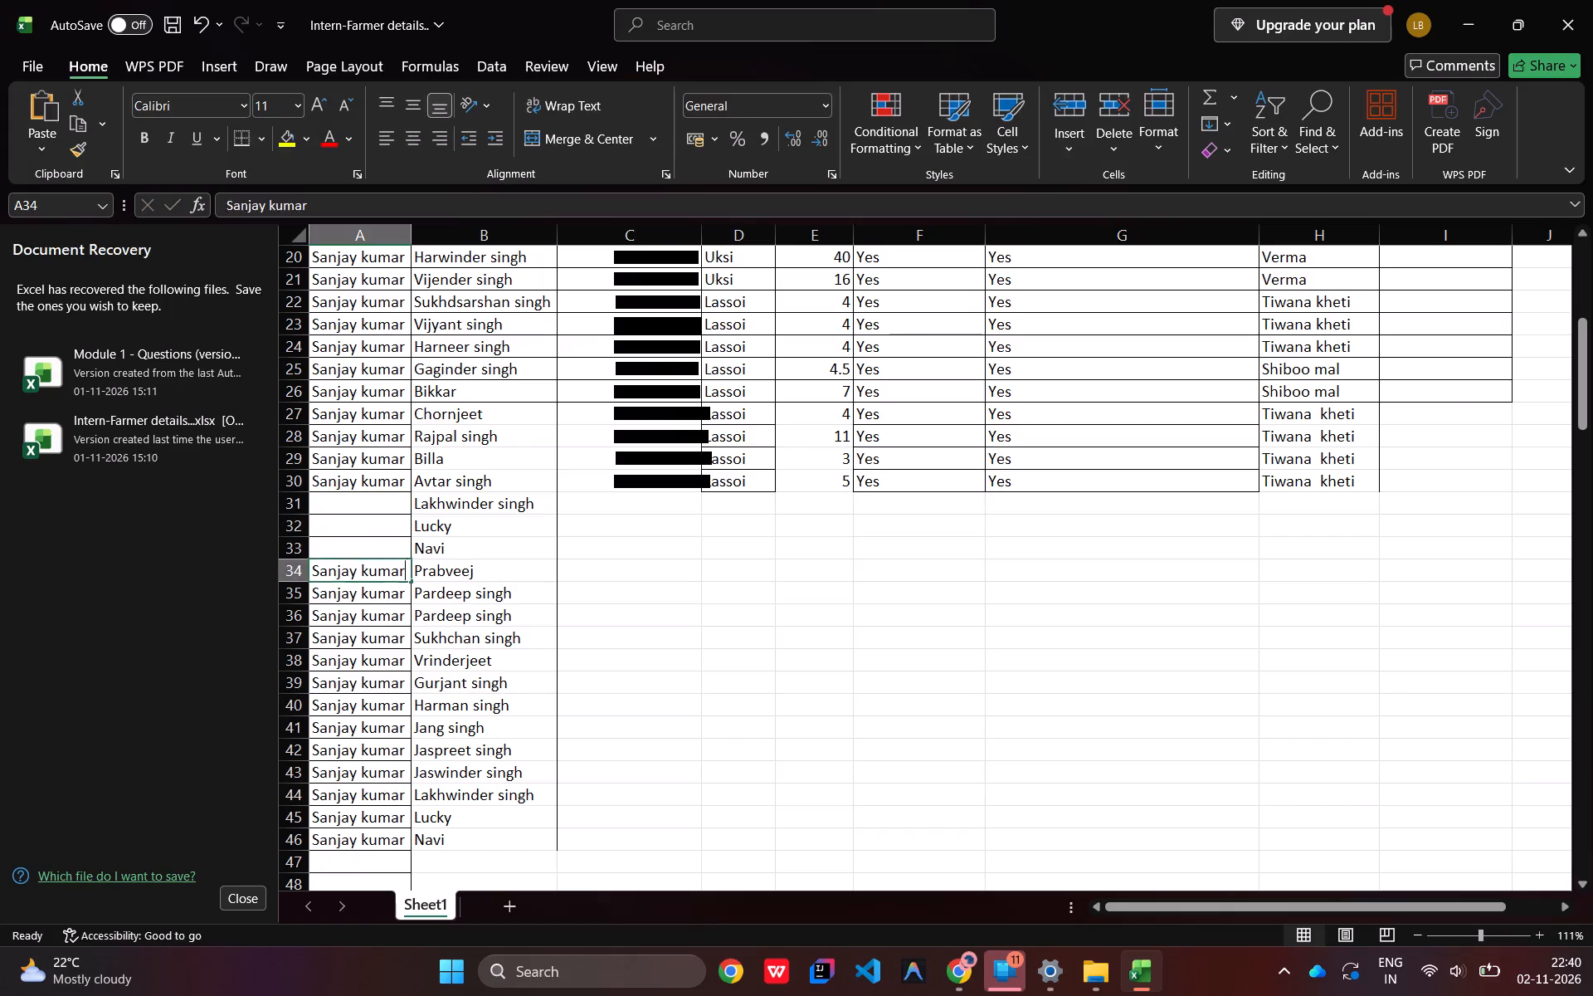
pyautogui.press('Down')
pyautogui.press('BackSpace')
pyautogui.press('Down')
pyautogui.press('BackSpace')
pyautogui.press('Down')
pyautogui.press('BackSpace')
pyautogui.press('Down')
pyautogui.press('BackSpace')
pyautogui.press('Down')
pyautogui.press('BackSpace')
pyautogui.press('Down')
pyautogui.press('BackSpace')
pyautogui.press('BackSpace')
pyautogui.press('Down')
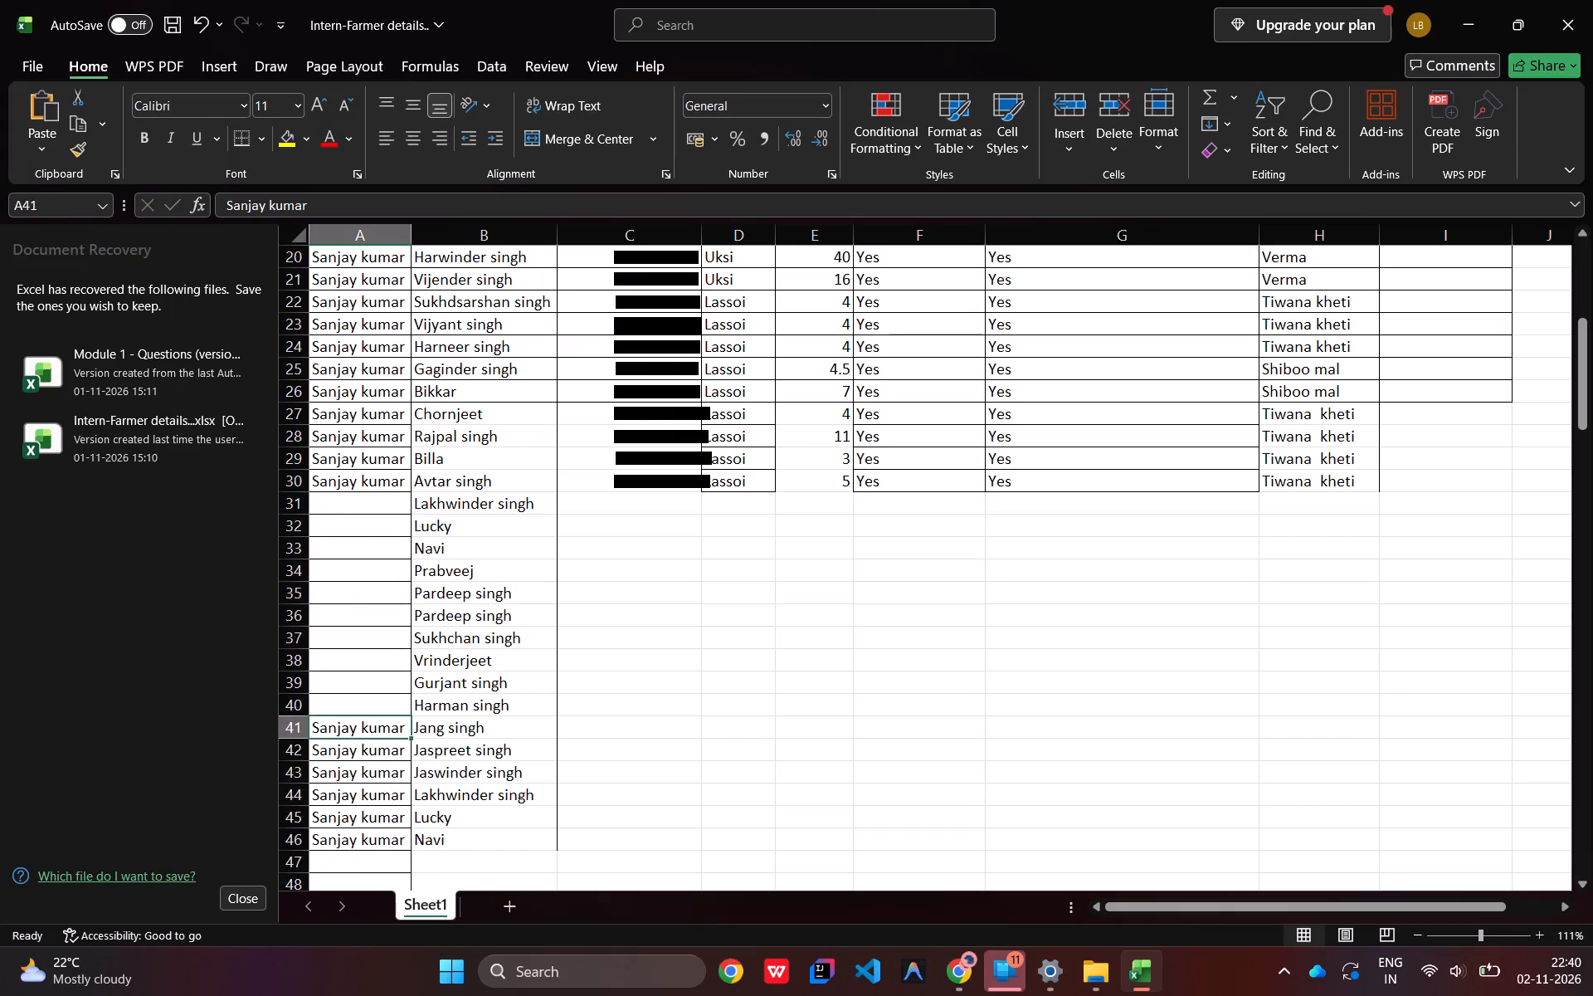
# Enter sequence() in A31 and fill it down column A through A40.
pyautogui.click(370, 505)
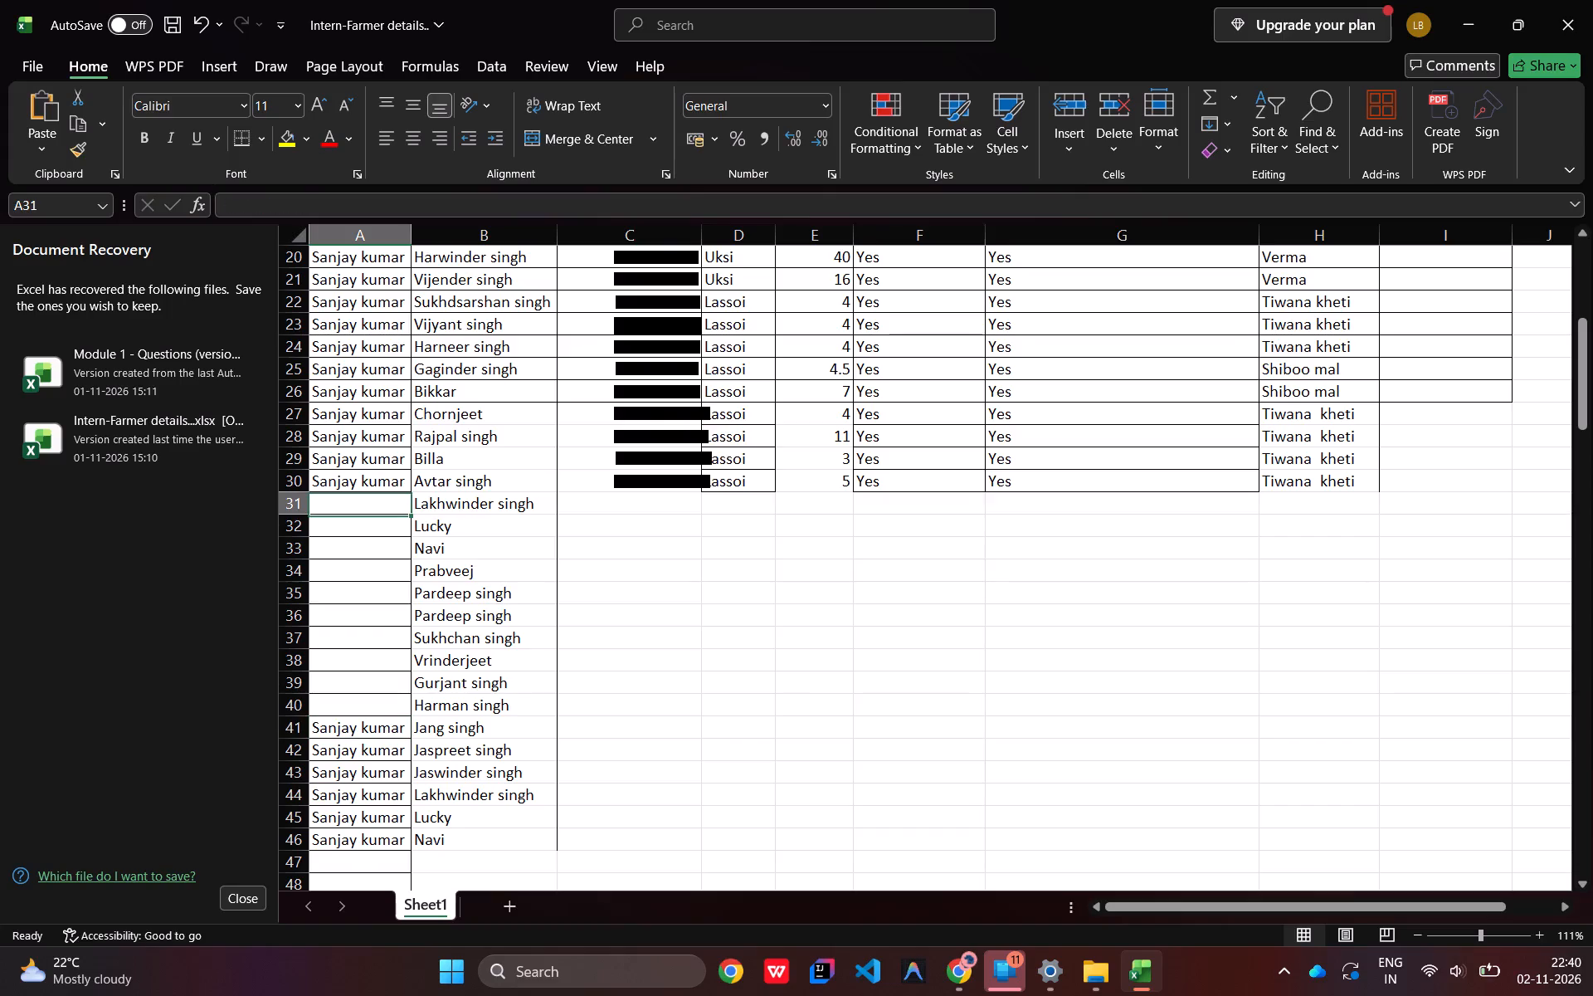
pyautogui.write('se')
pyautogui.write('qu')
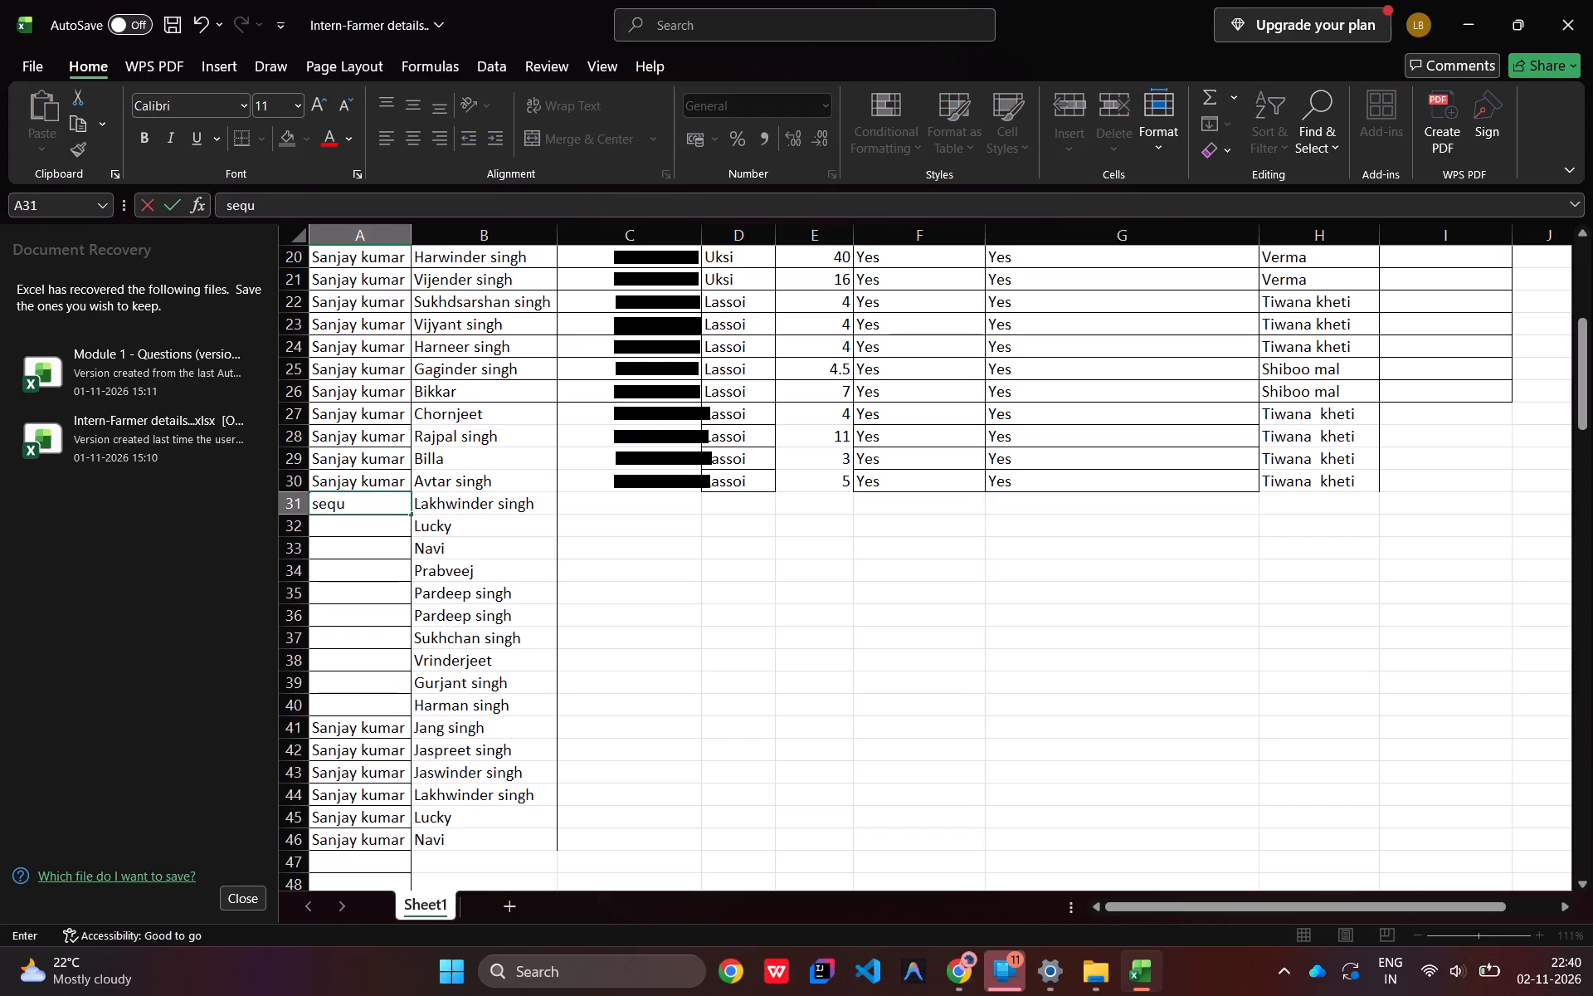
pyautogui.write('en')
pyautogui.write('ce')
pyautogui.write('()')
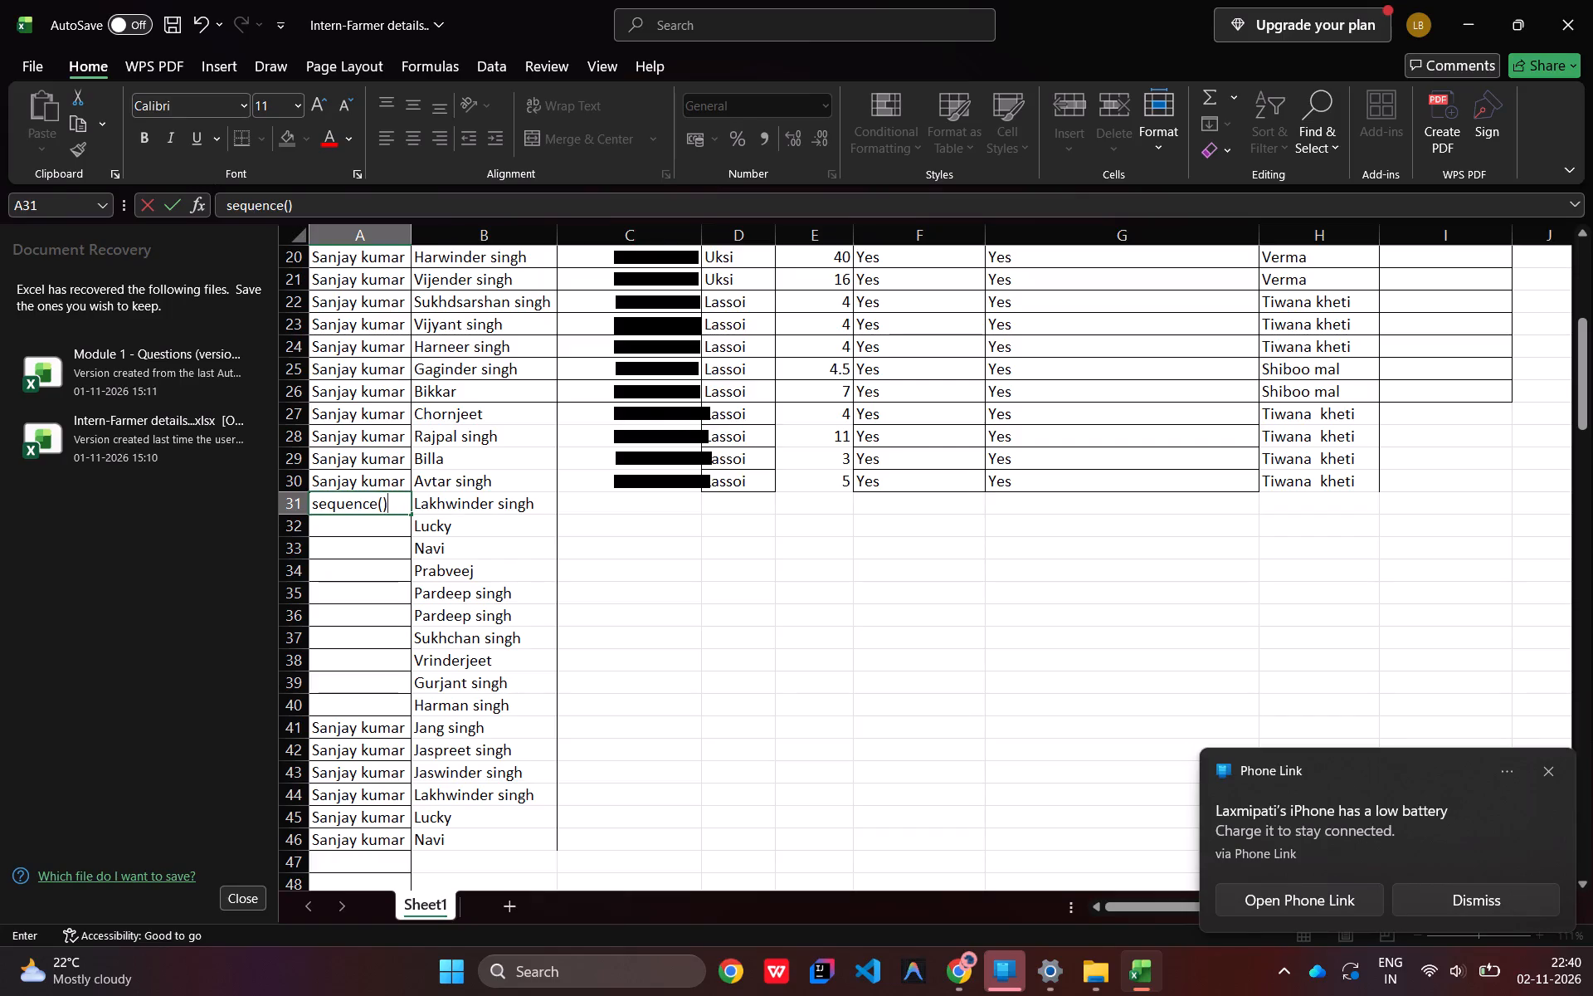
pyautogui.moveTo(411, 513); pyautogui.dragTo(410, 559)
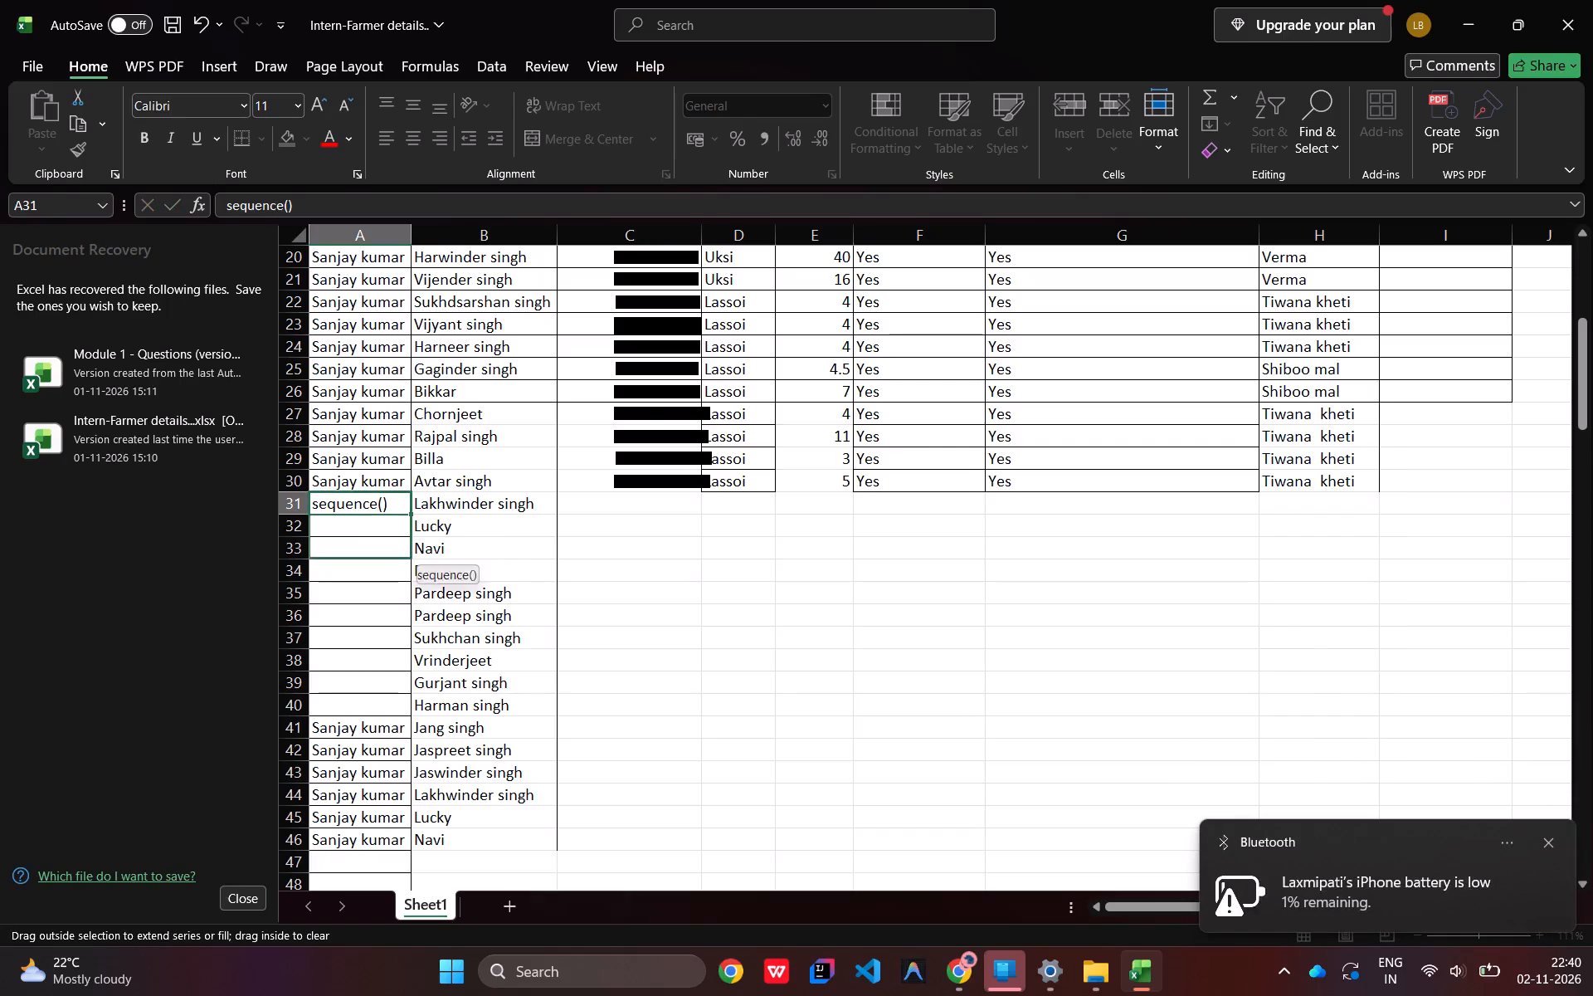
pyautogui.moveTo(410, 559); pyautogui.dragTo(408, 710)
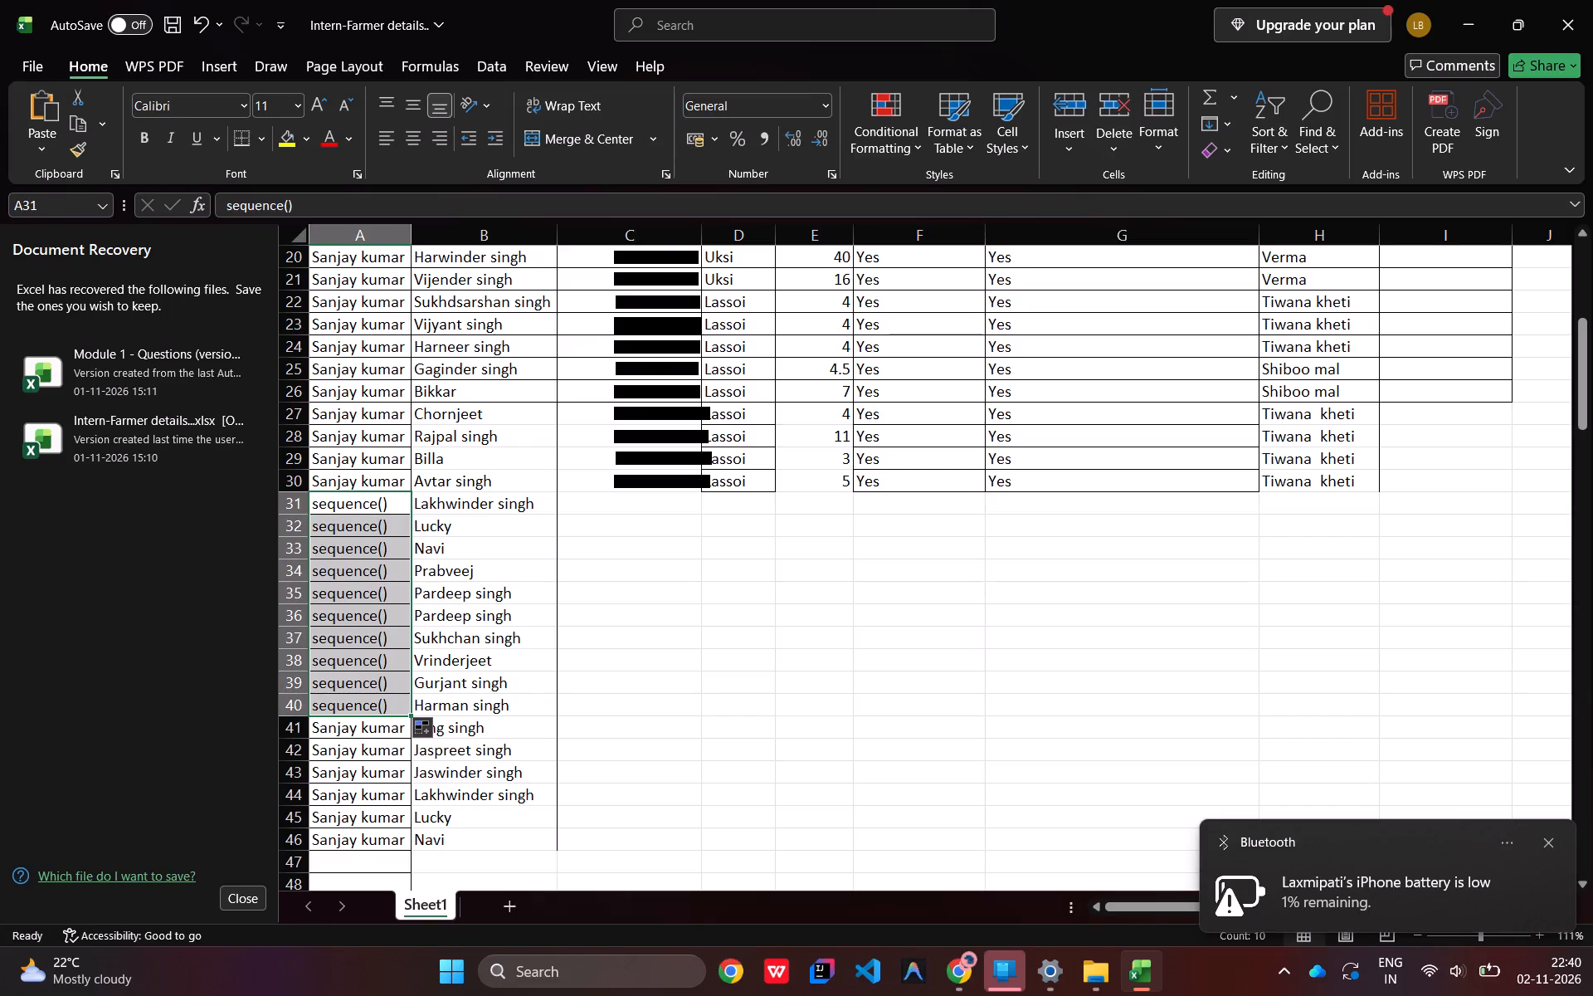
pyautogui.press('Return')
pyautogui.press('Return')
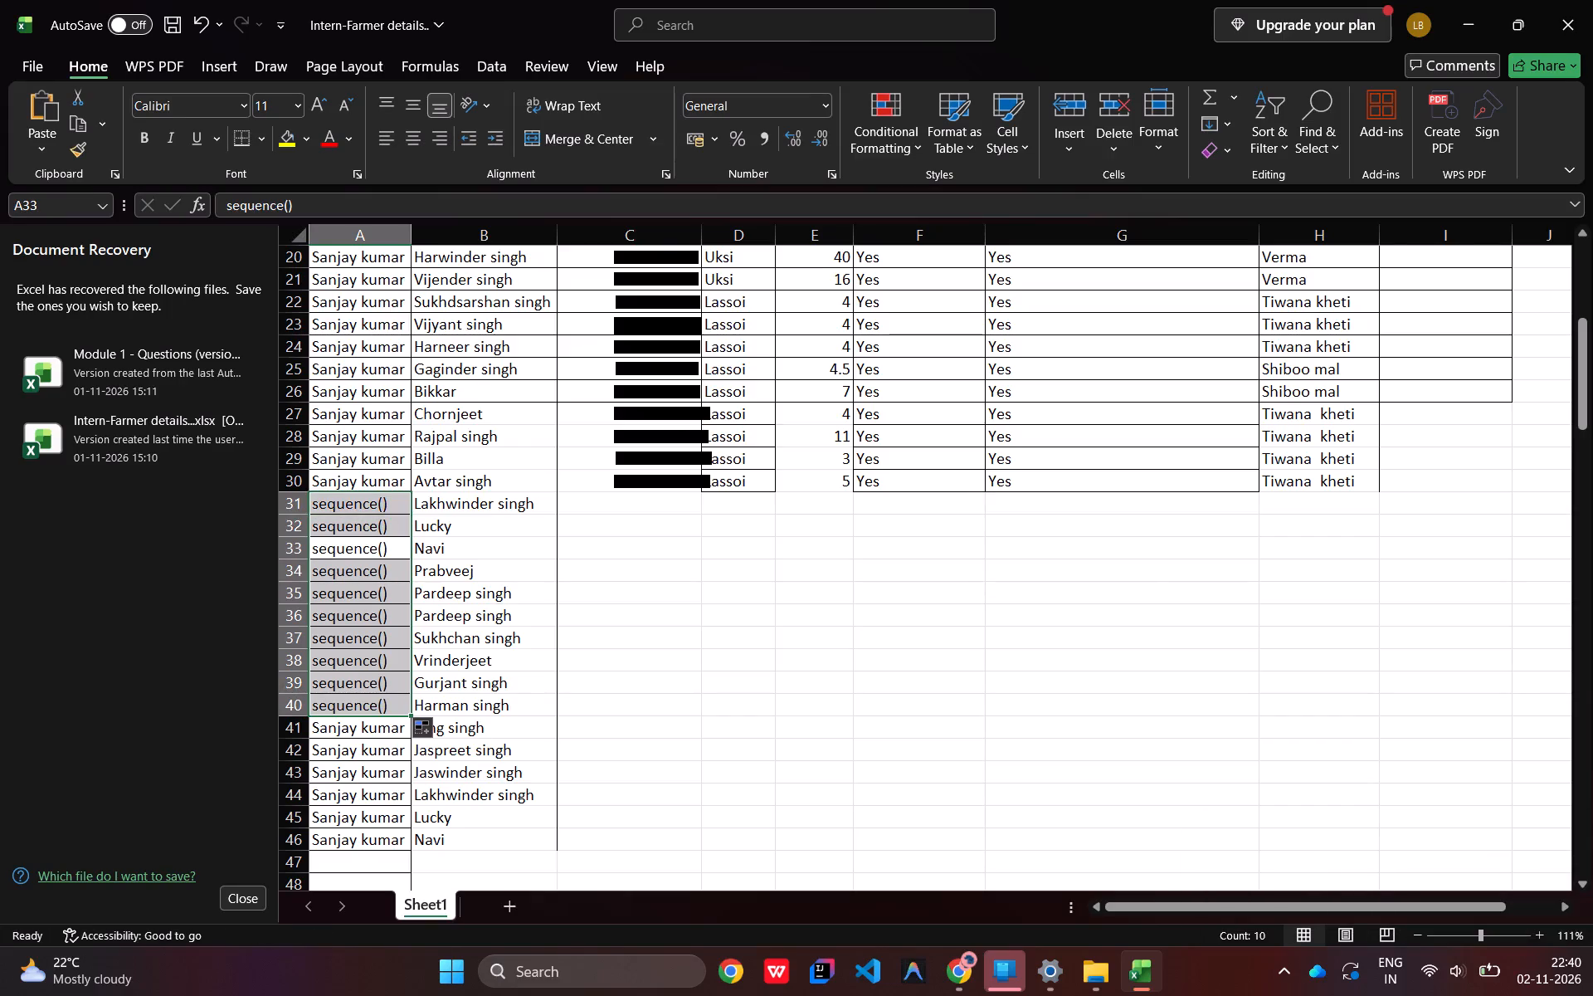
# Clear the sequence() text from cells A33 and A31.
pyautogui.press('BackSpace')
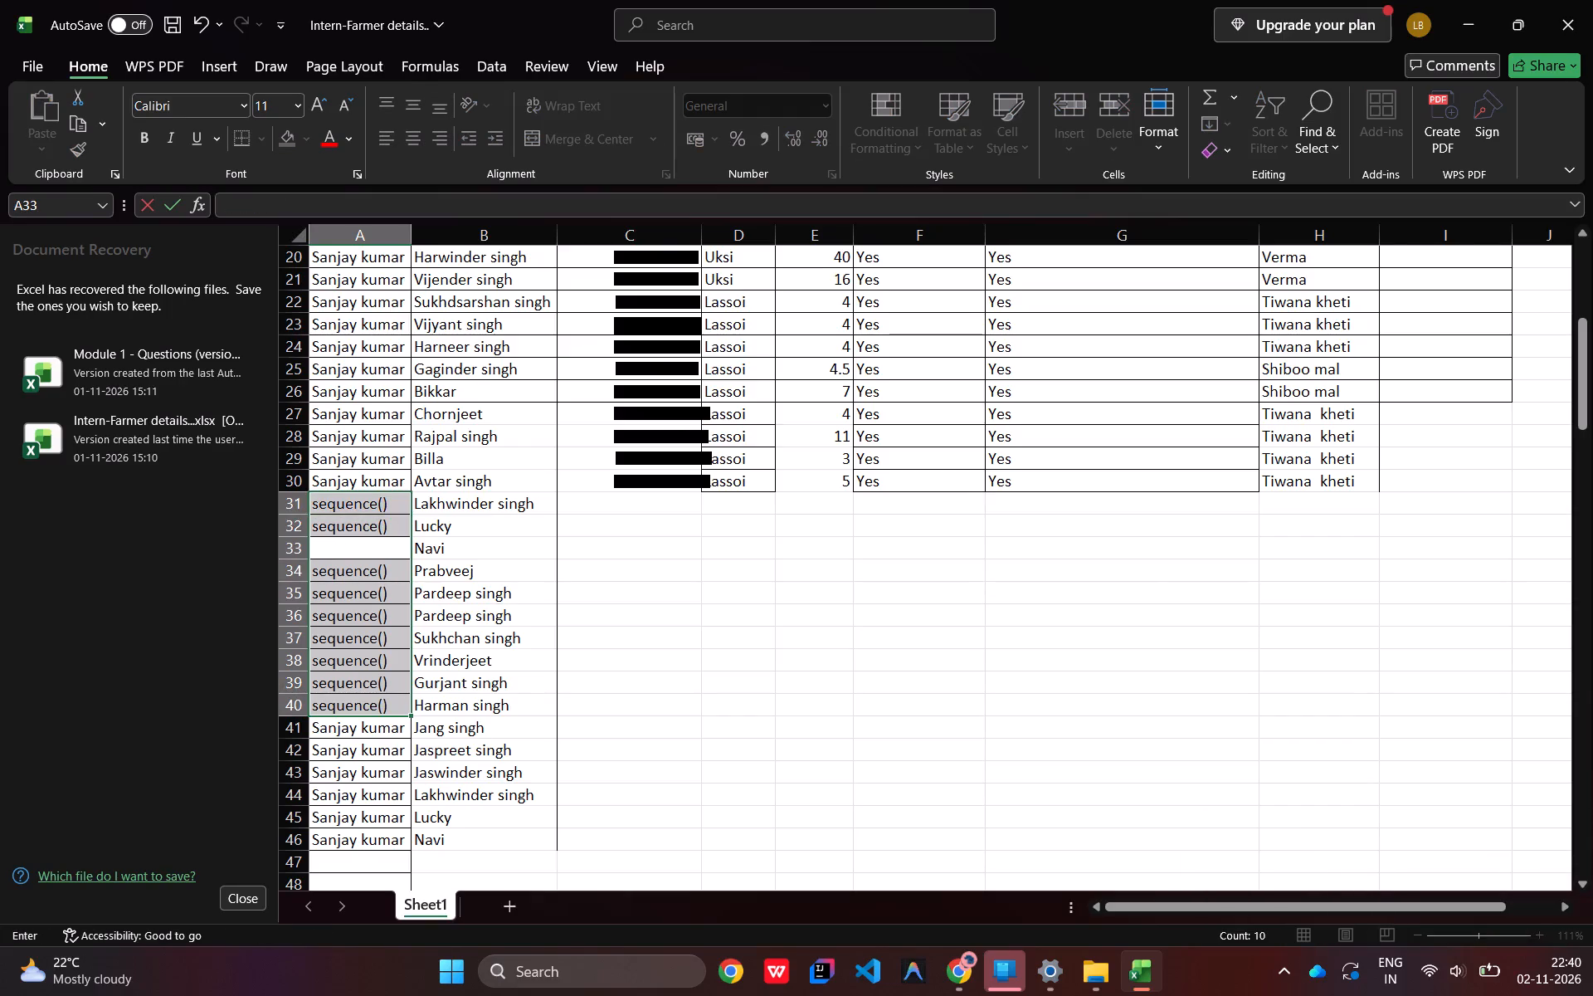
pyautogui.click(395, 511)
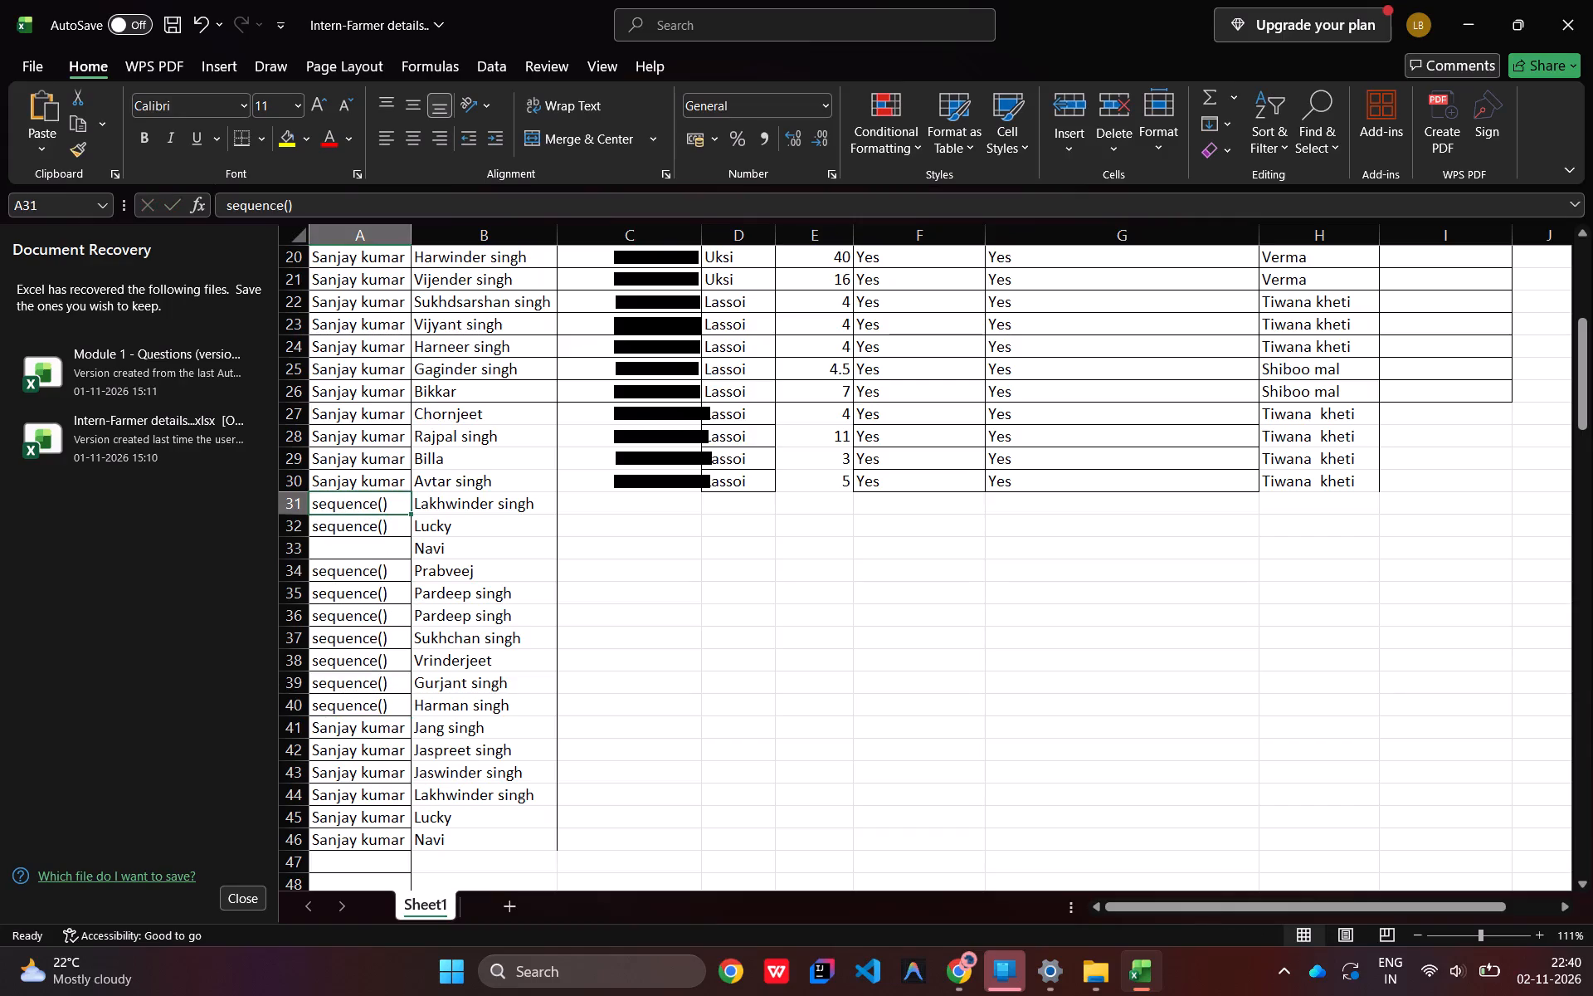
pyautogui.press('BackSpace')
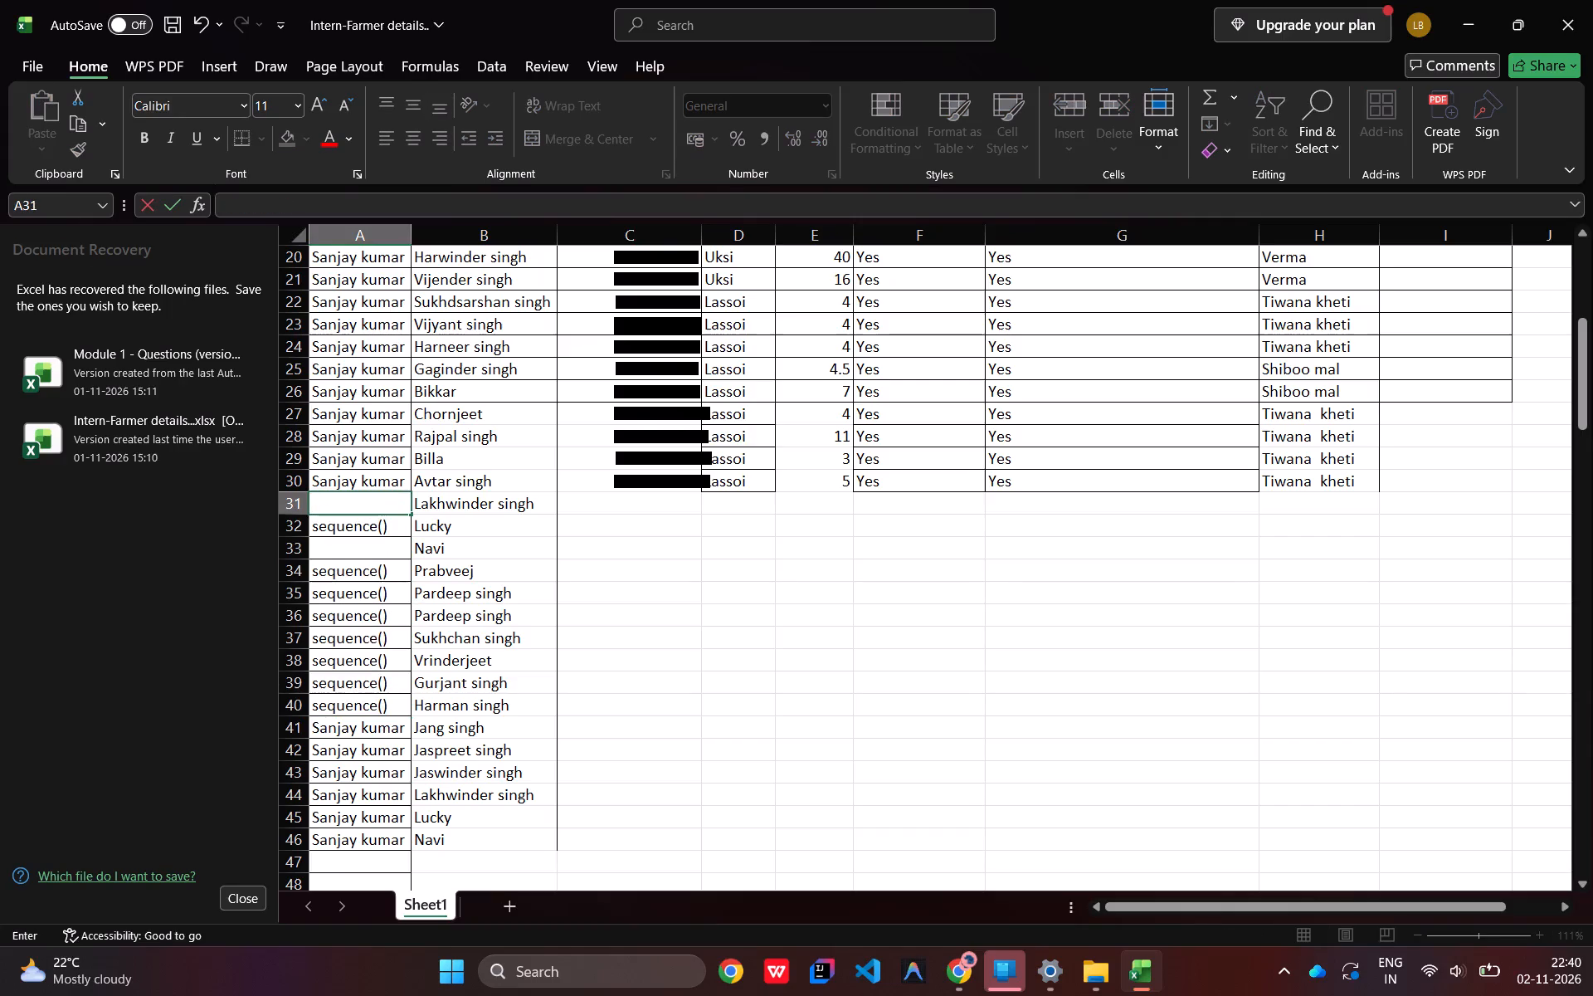
# Fill the name in A30 down column A through A40, replacing the sequence() entries.
pyautogui.click(390, 485)
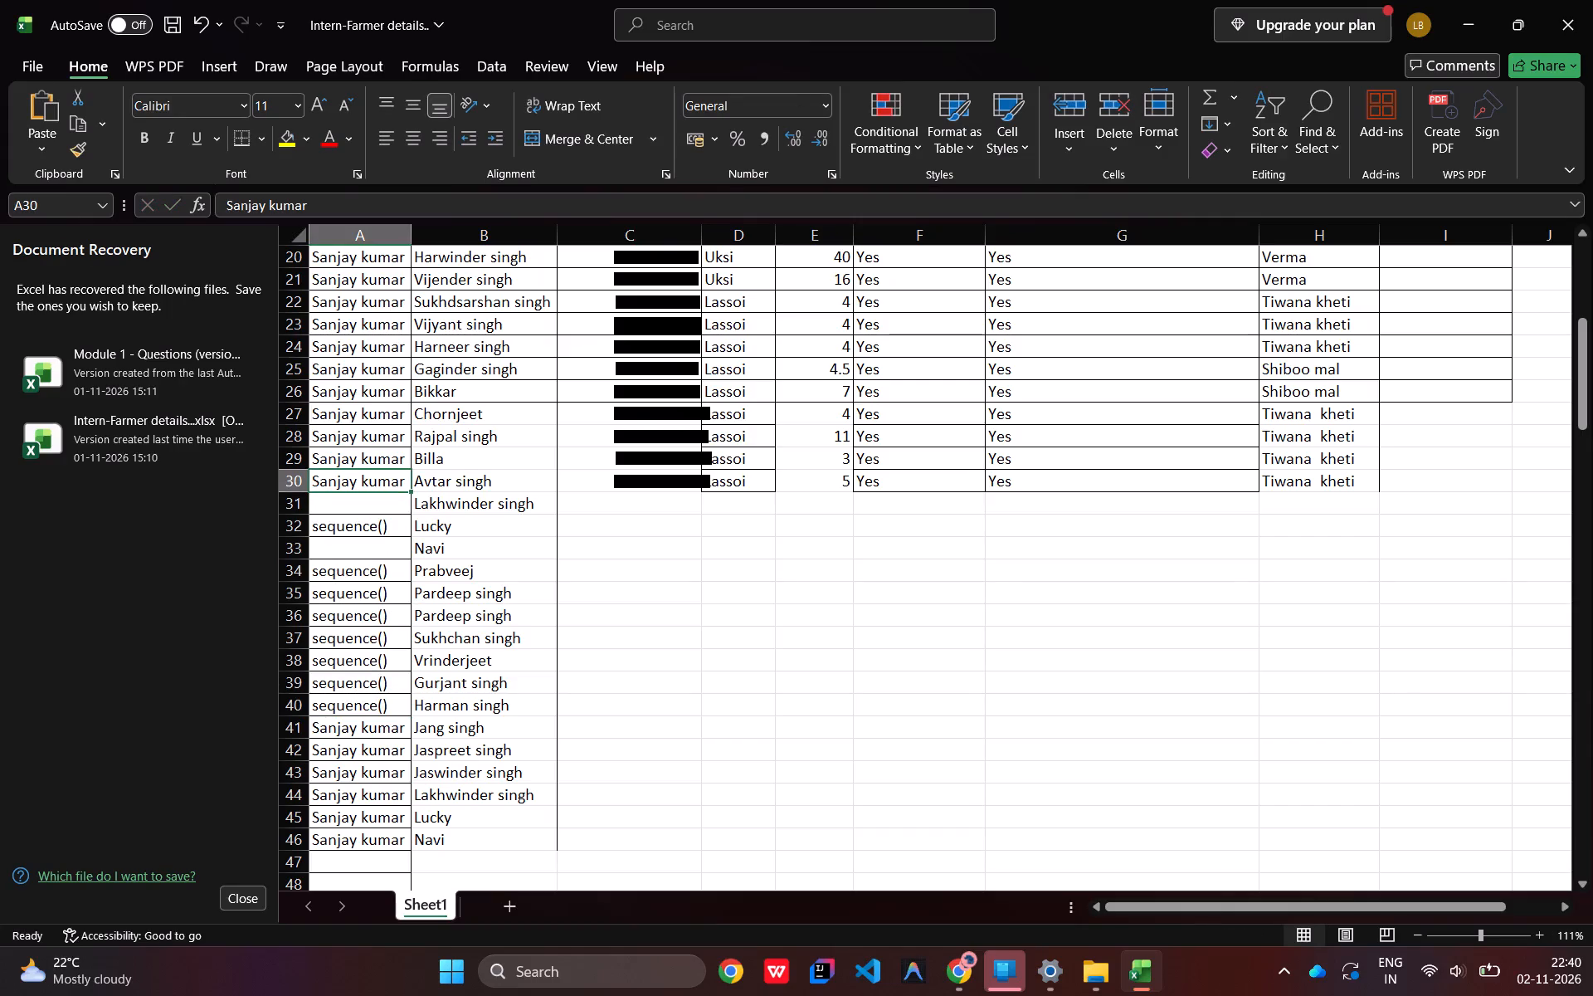
pyautogui.moveTo(407, 491); pyautogui.dragTo(419, 683)
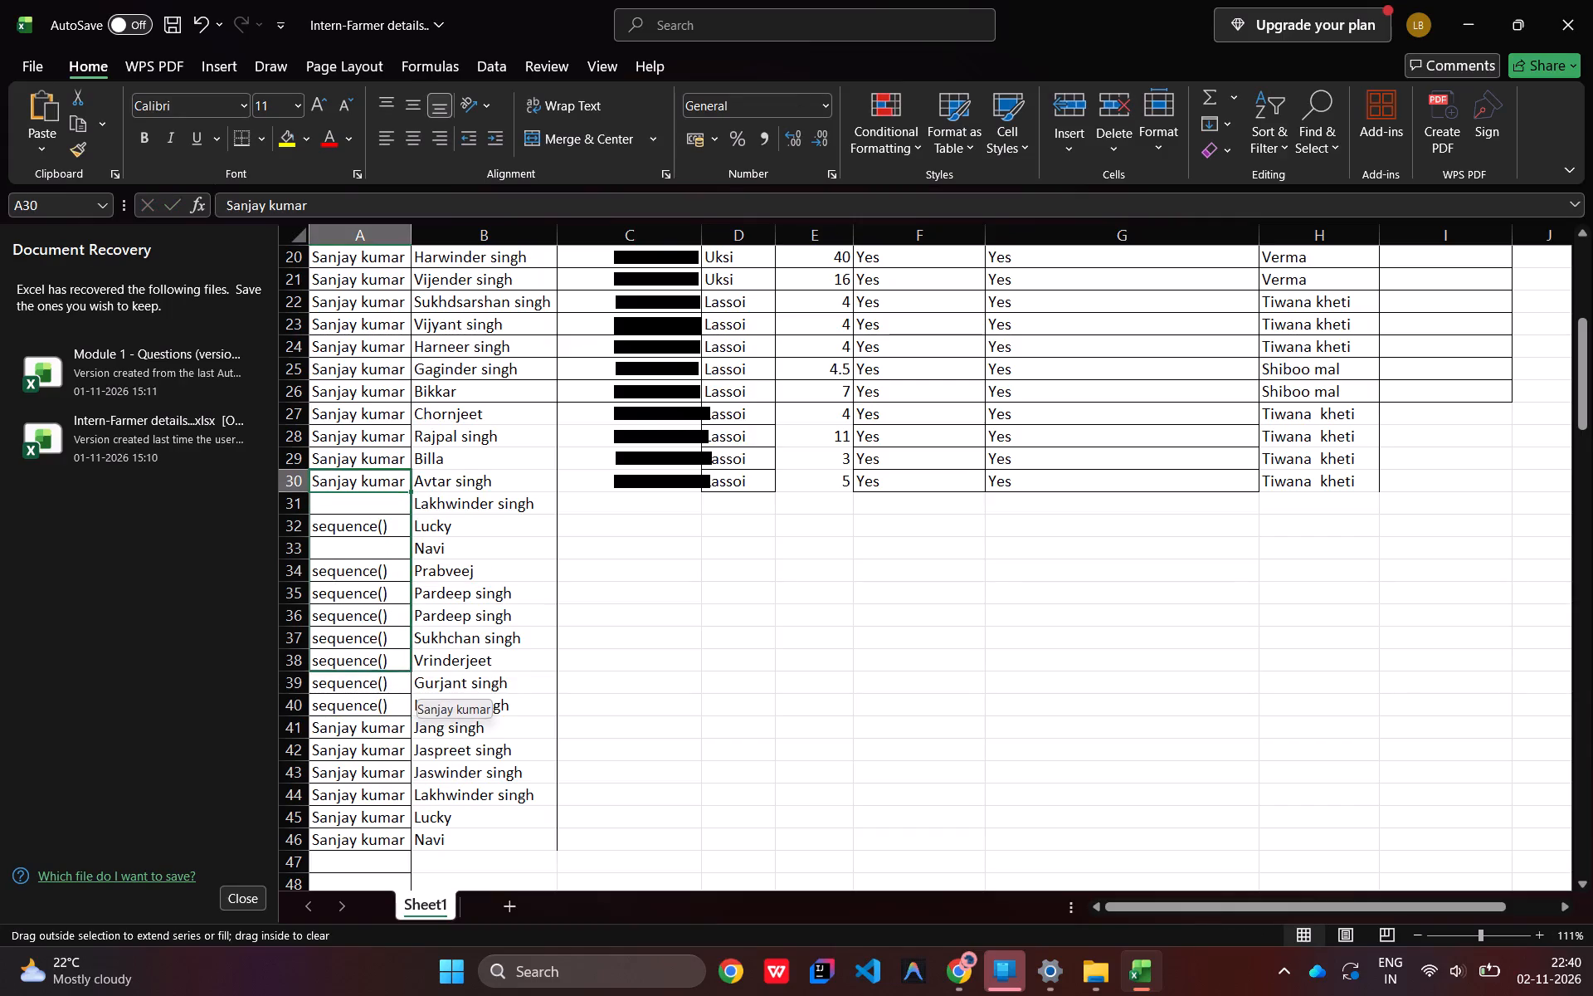
pyautogui.moveTo(419, 683); pyautogui.dragTo(412, 721)
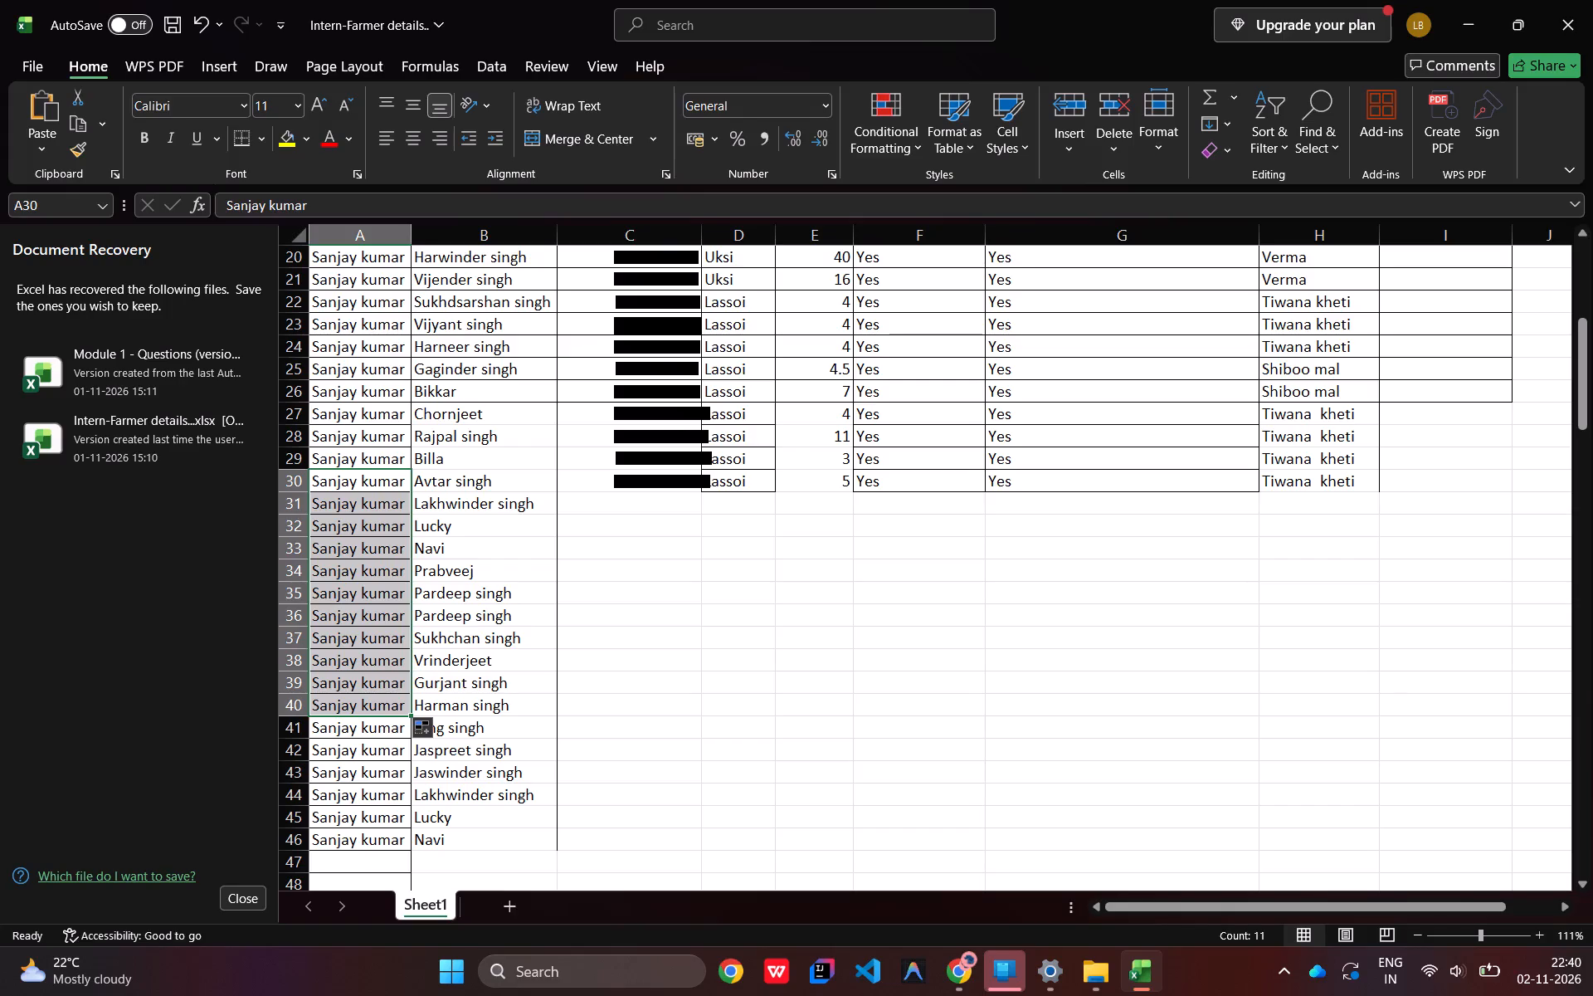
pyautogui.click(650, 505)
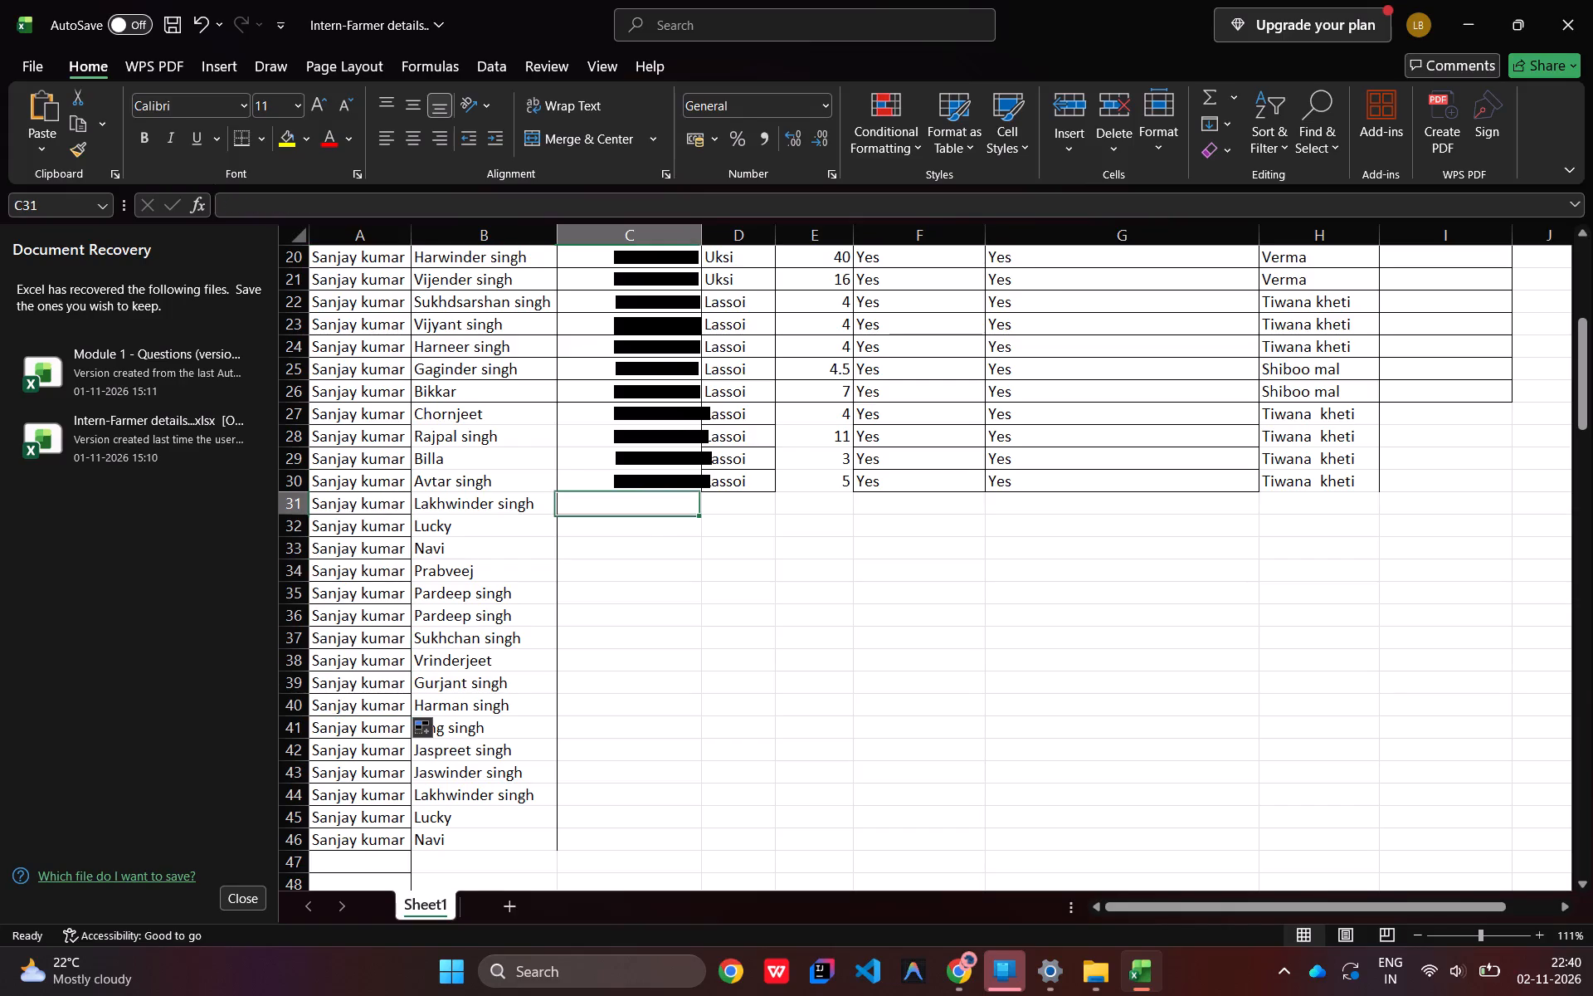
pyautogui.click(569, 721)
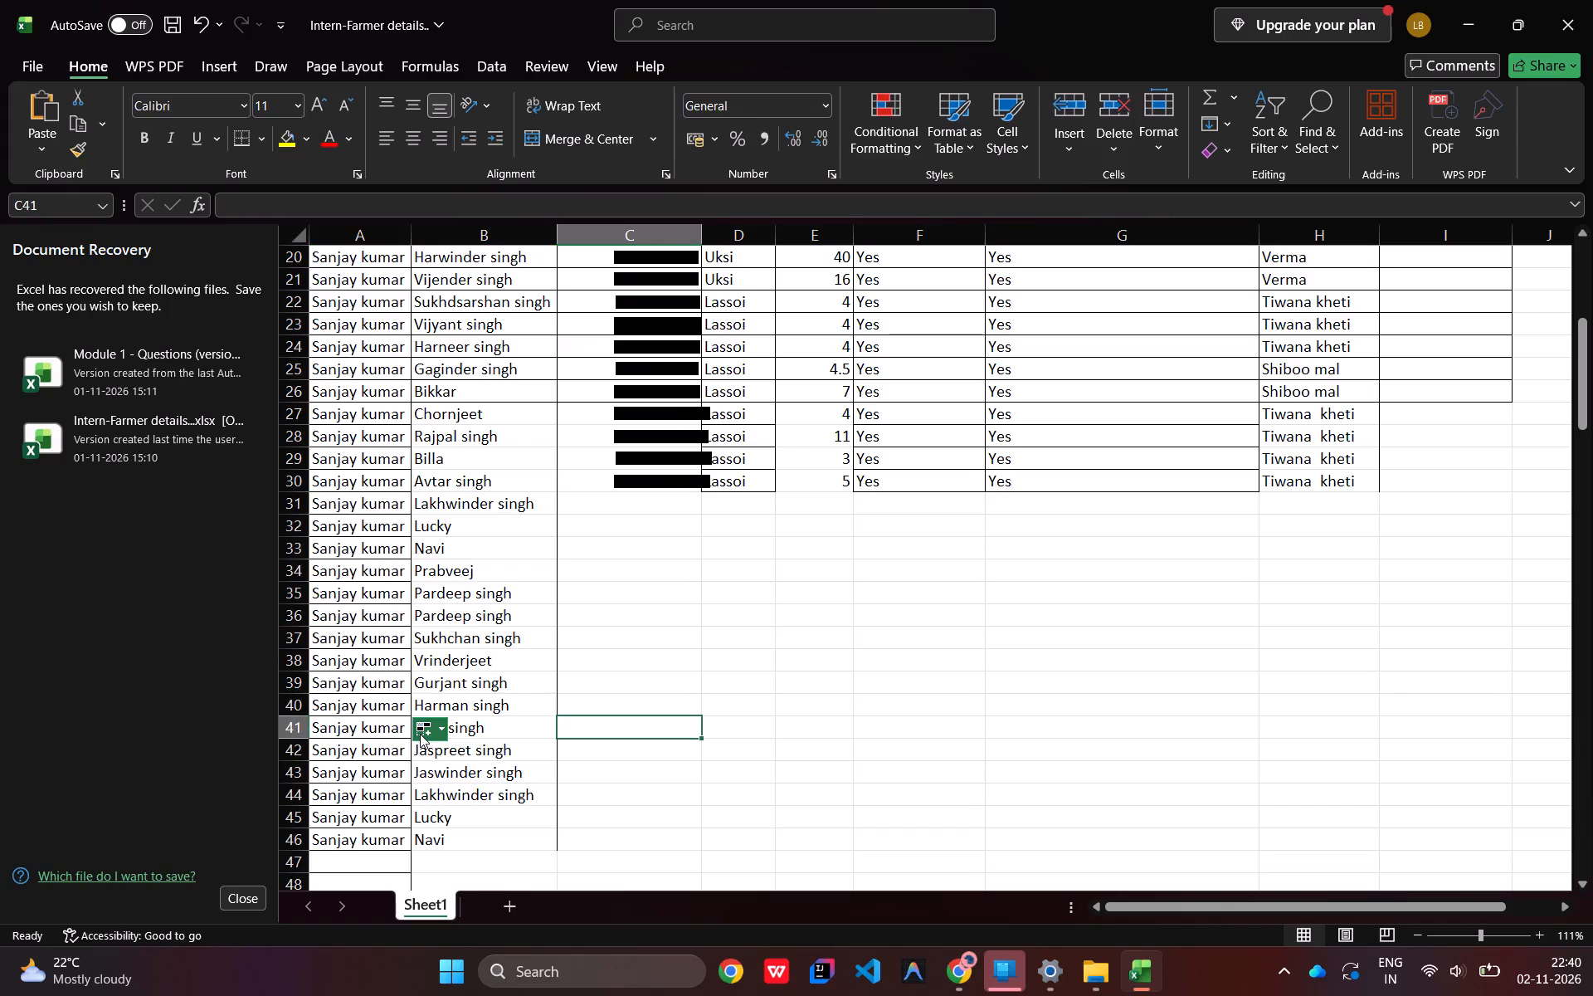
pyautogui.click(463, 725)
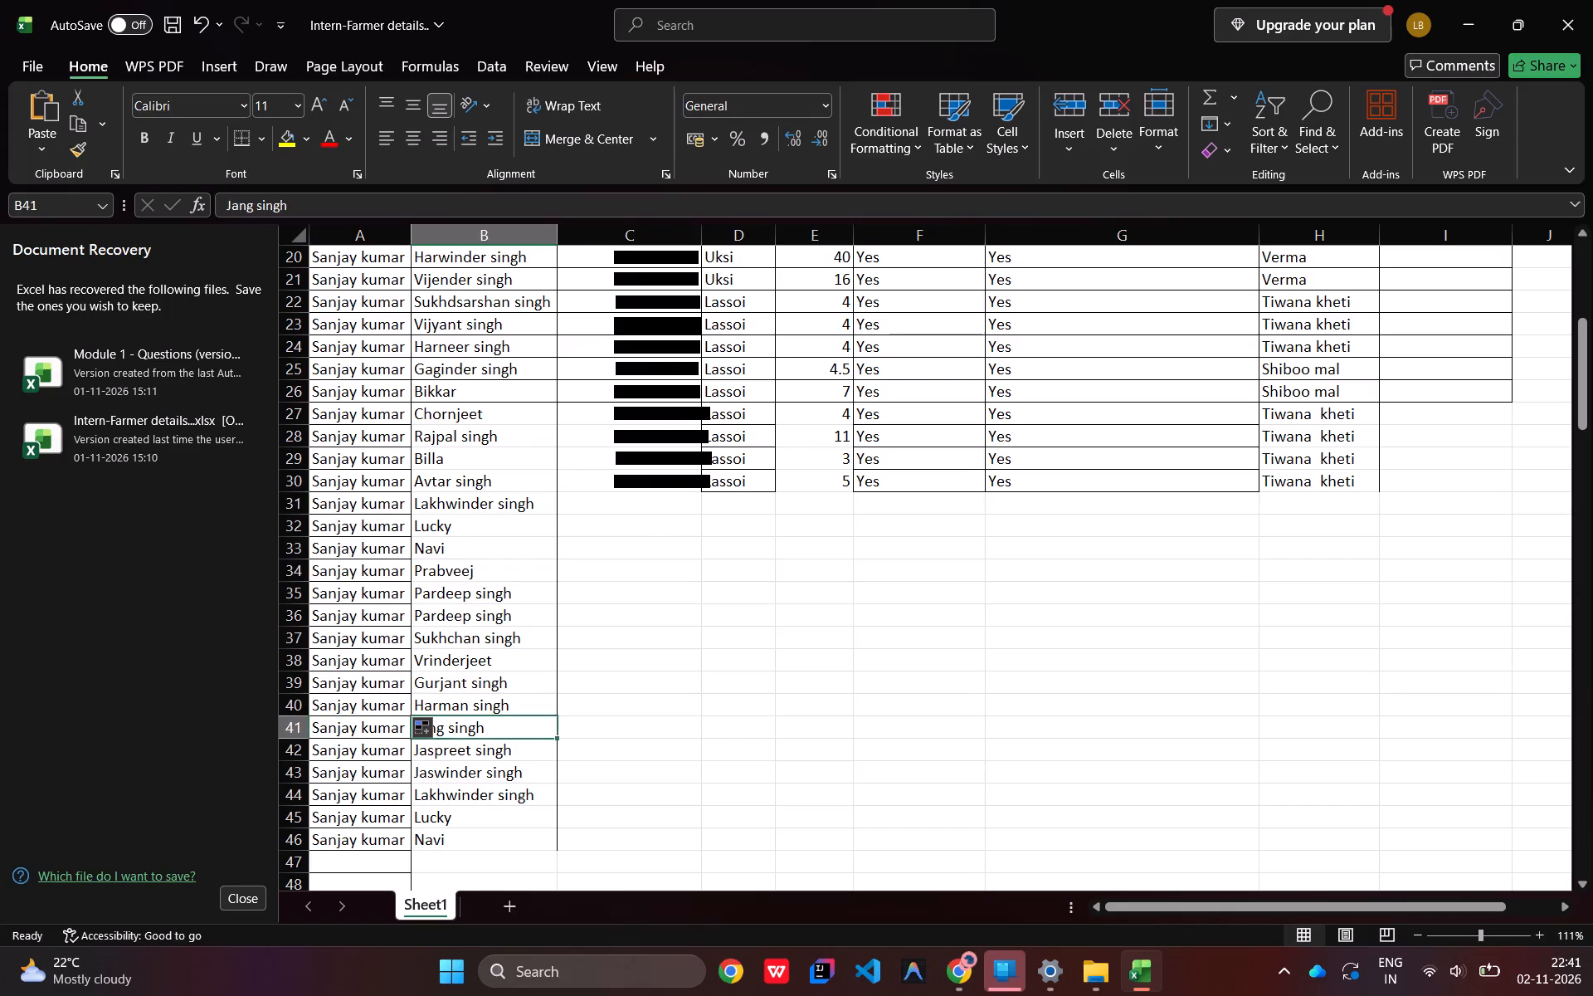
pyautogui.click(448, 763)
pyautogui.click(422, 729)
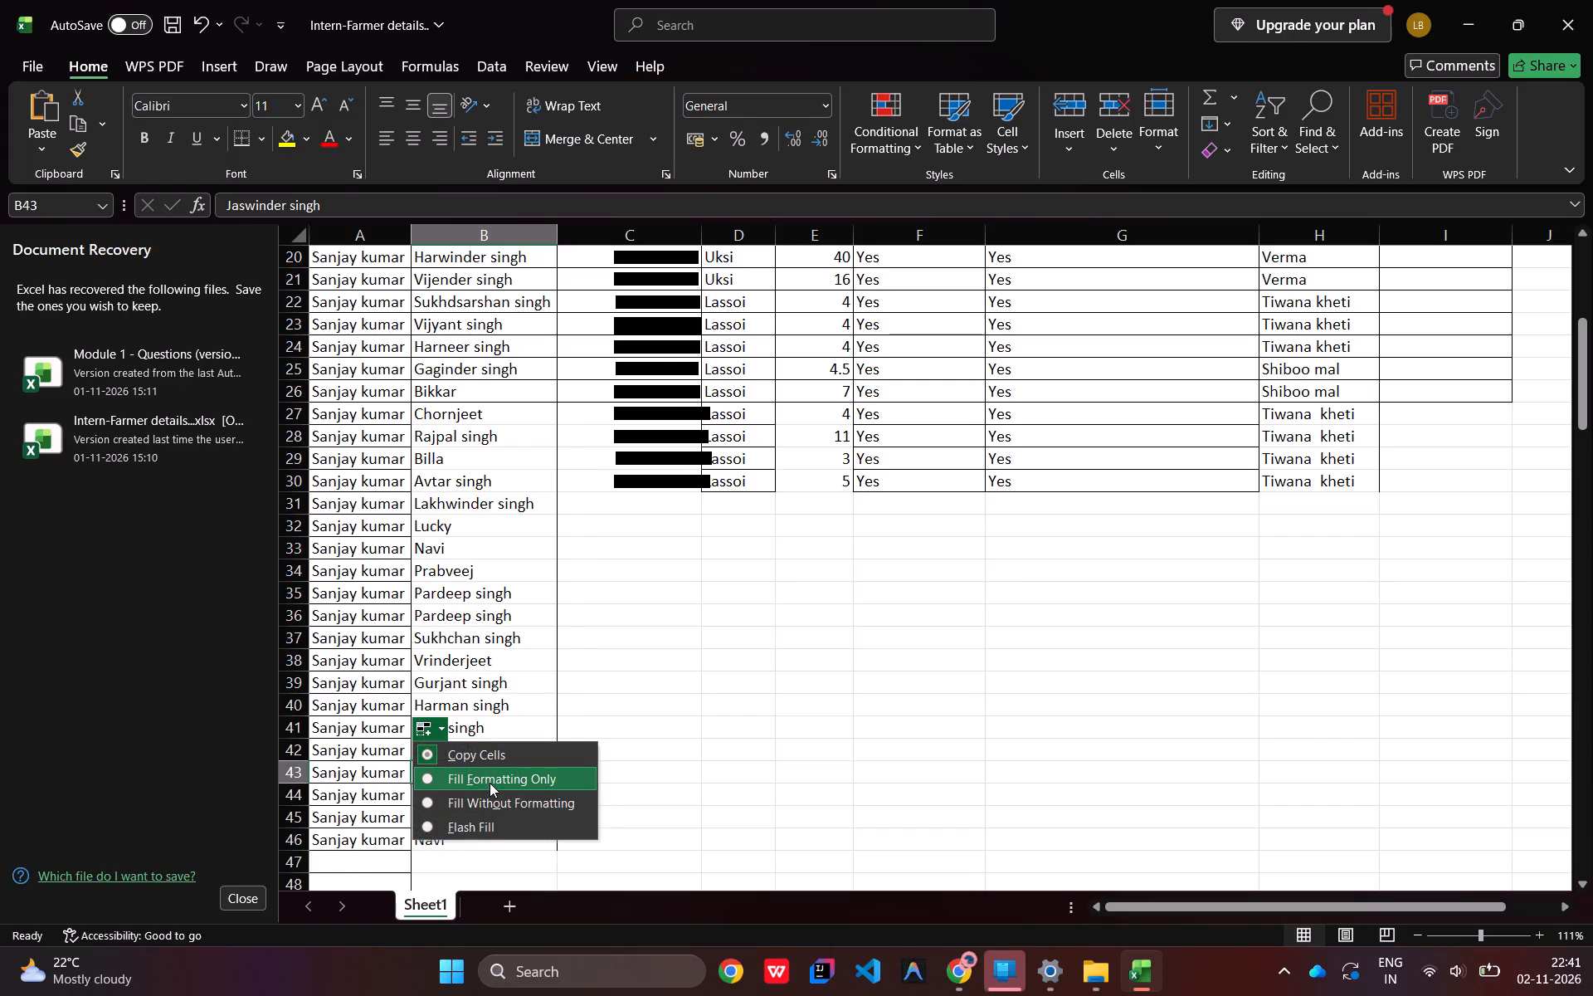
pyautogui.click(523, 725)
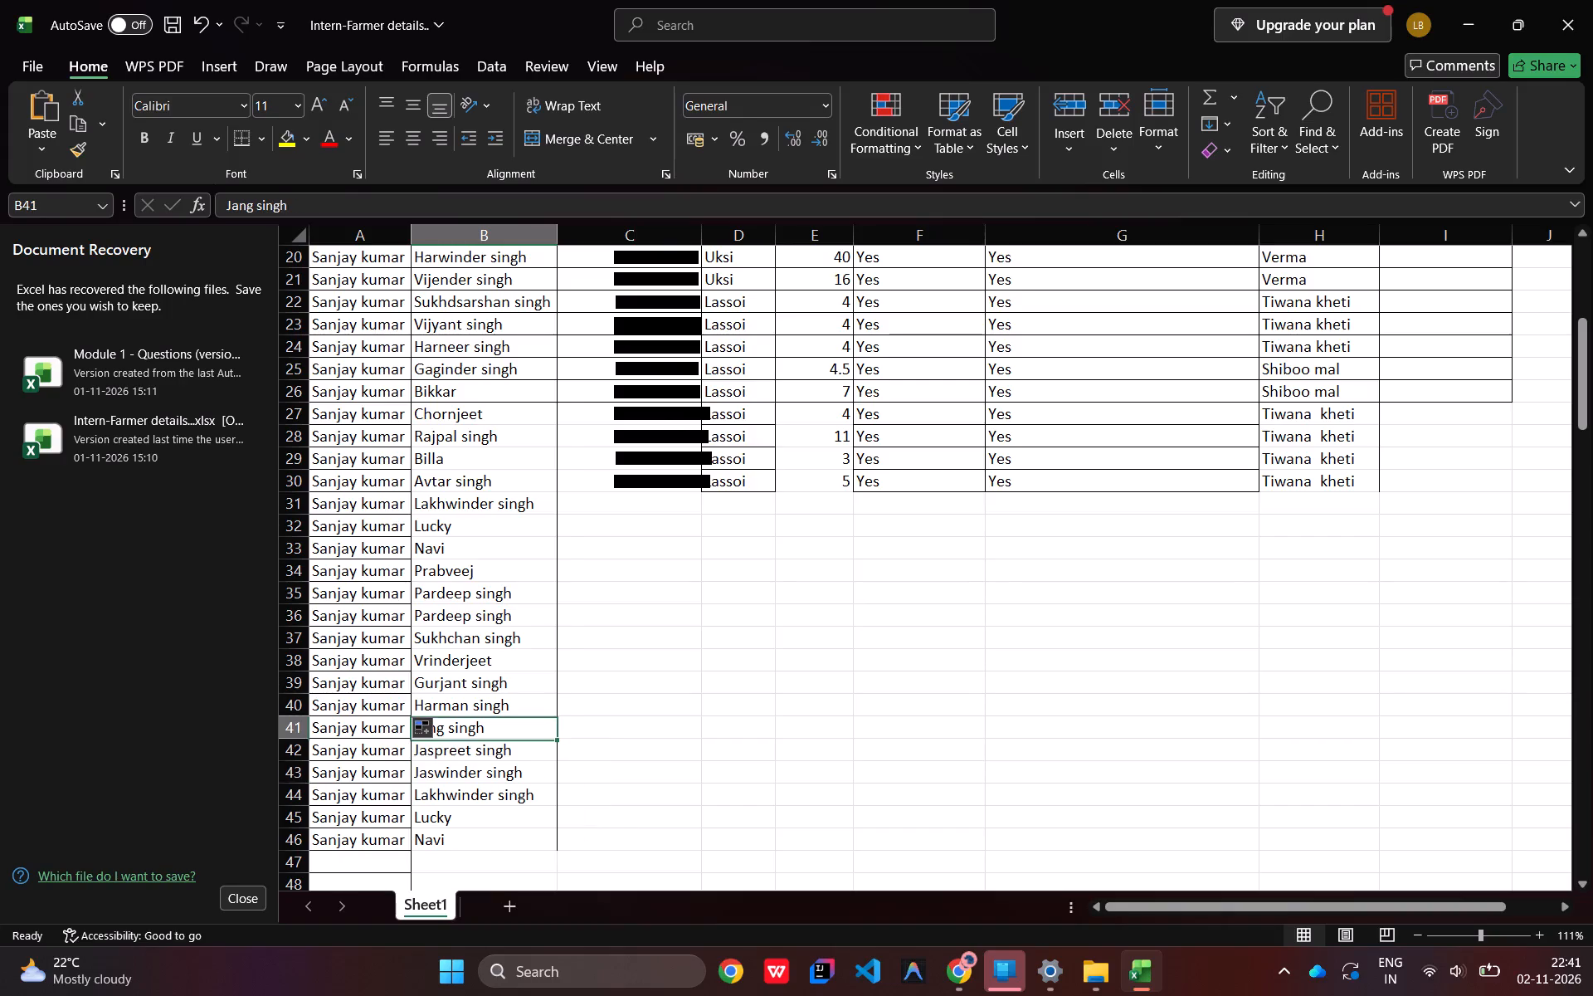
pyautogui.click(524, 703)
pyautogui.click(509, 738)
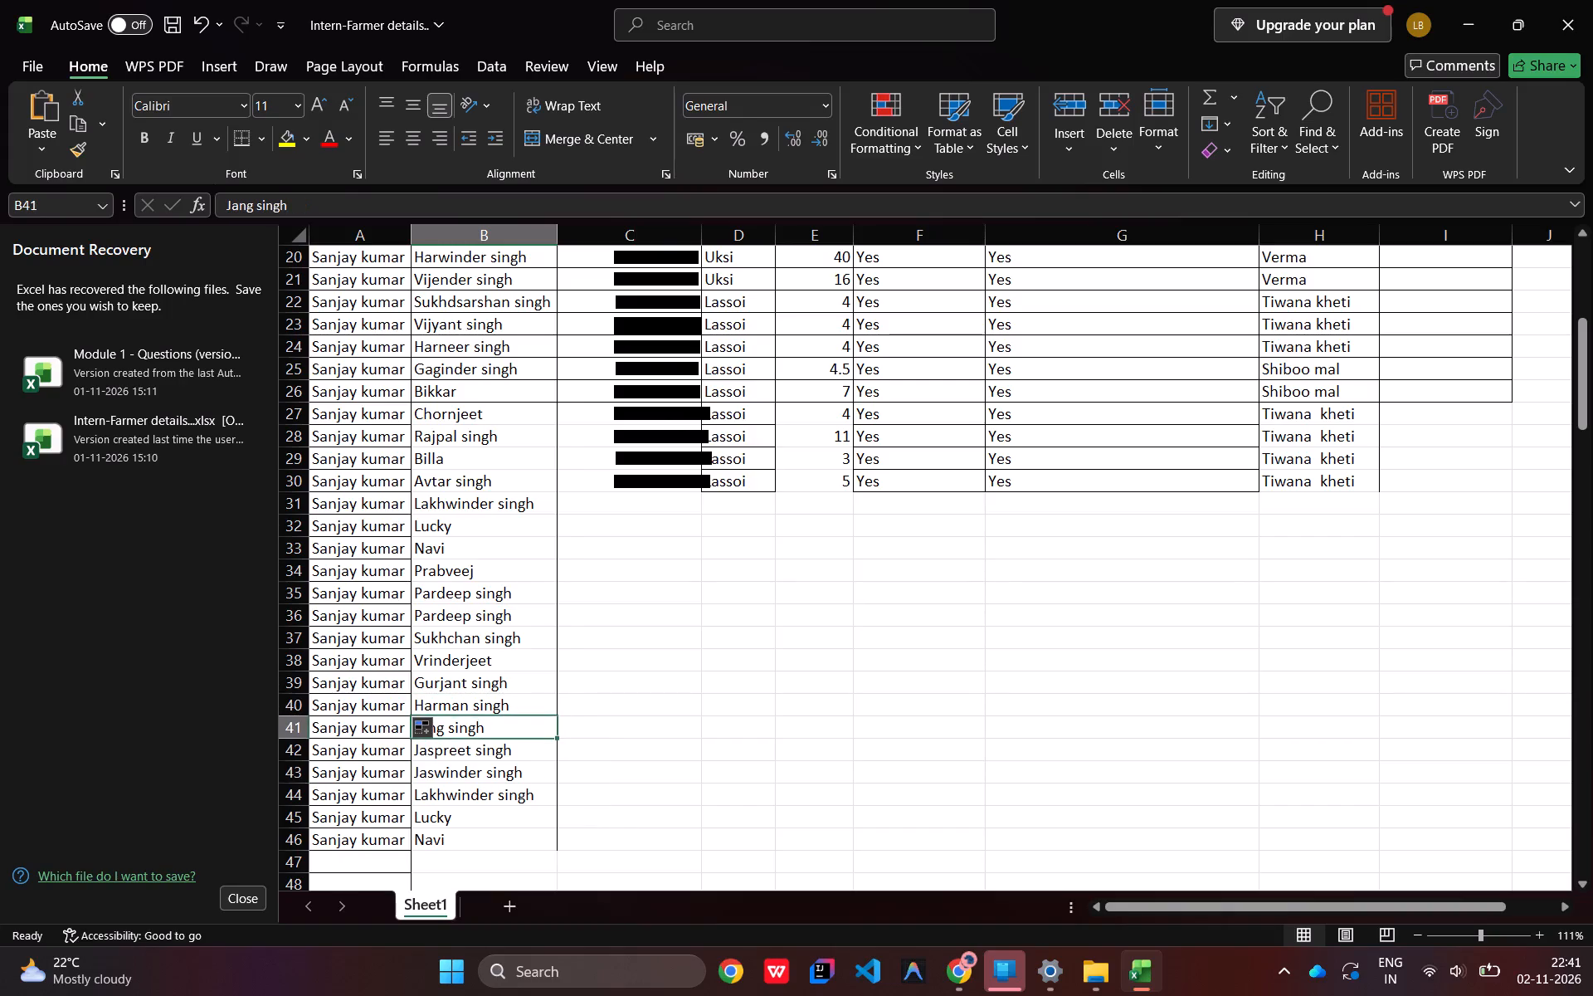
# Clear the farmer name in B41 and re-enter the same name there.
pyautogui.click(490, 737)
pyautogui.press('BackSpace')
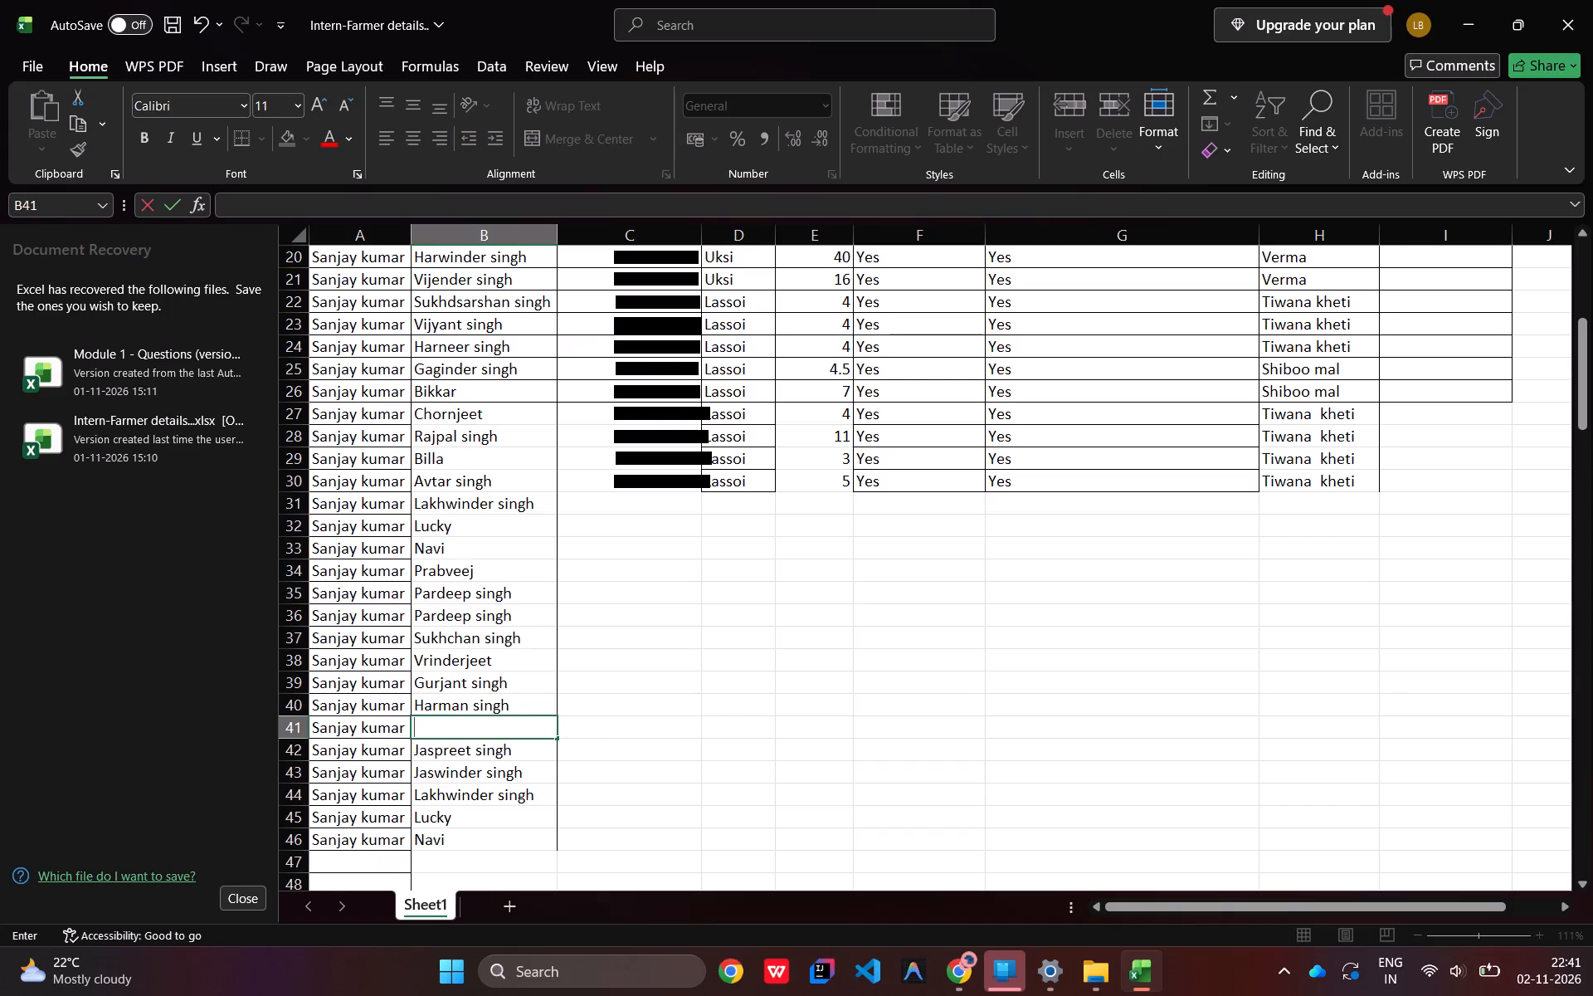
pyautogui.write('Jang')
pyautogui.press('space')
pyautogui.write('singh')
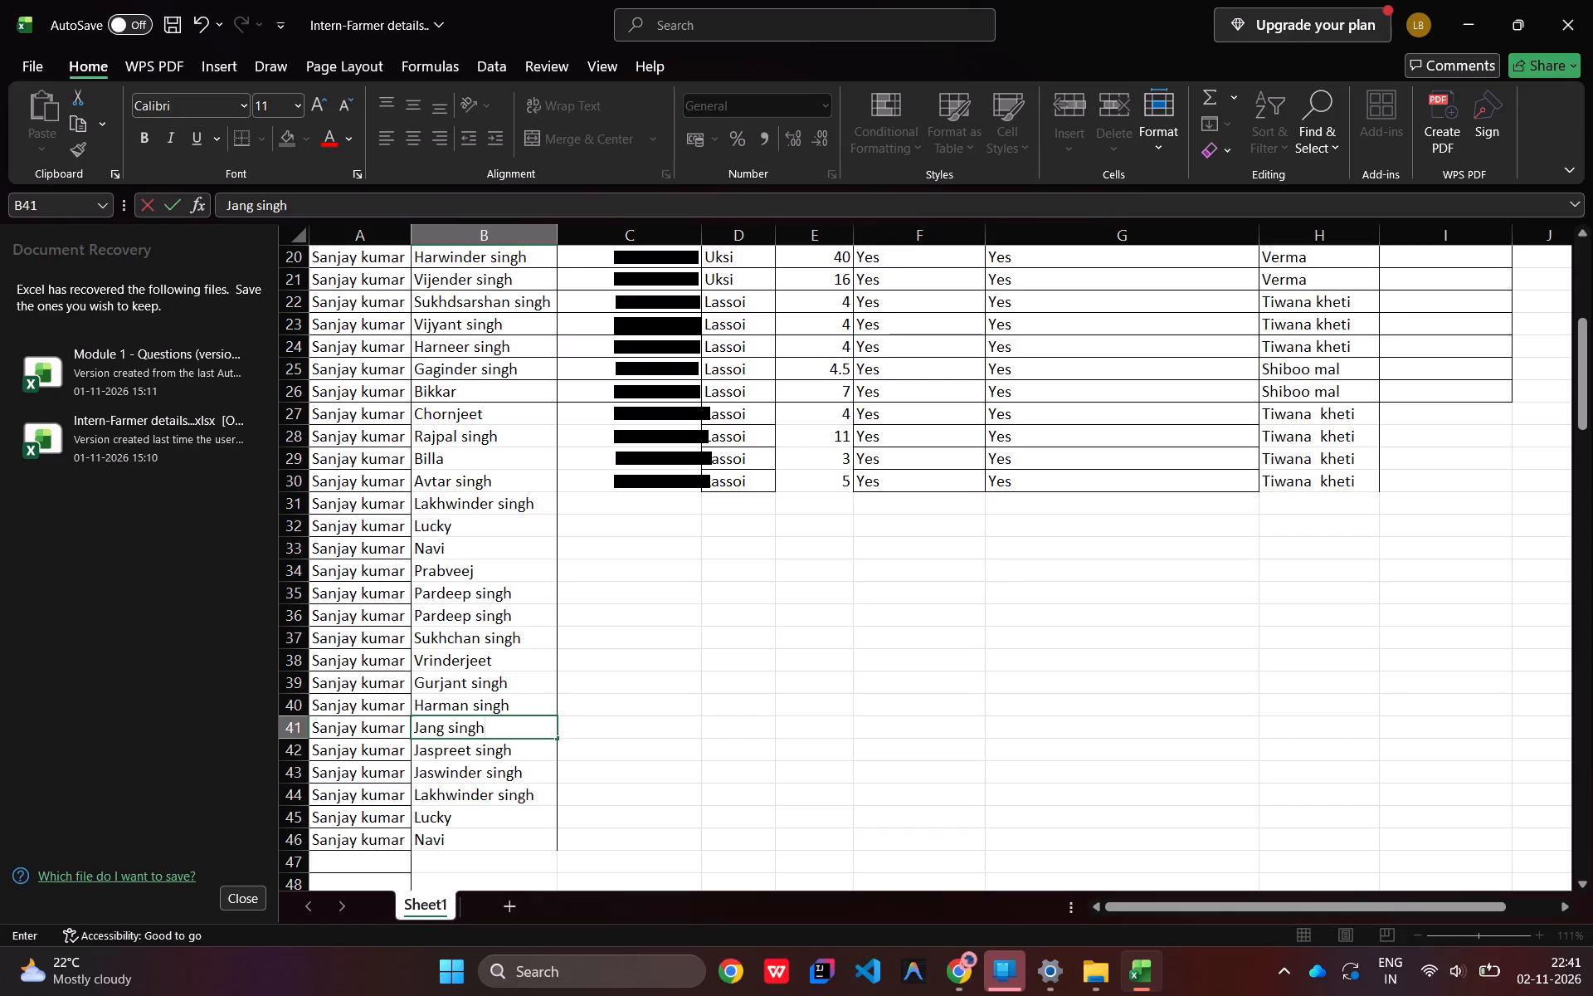
# Enter the phone number of the row 31 farmer in C31.
pyautogui.click(624, 500)
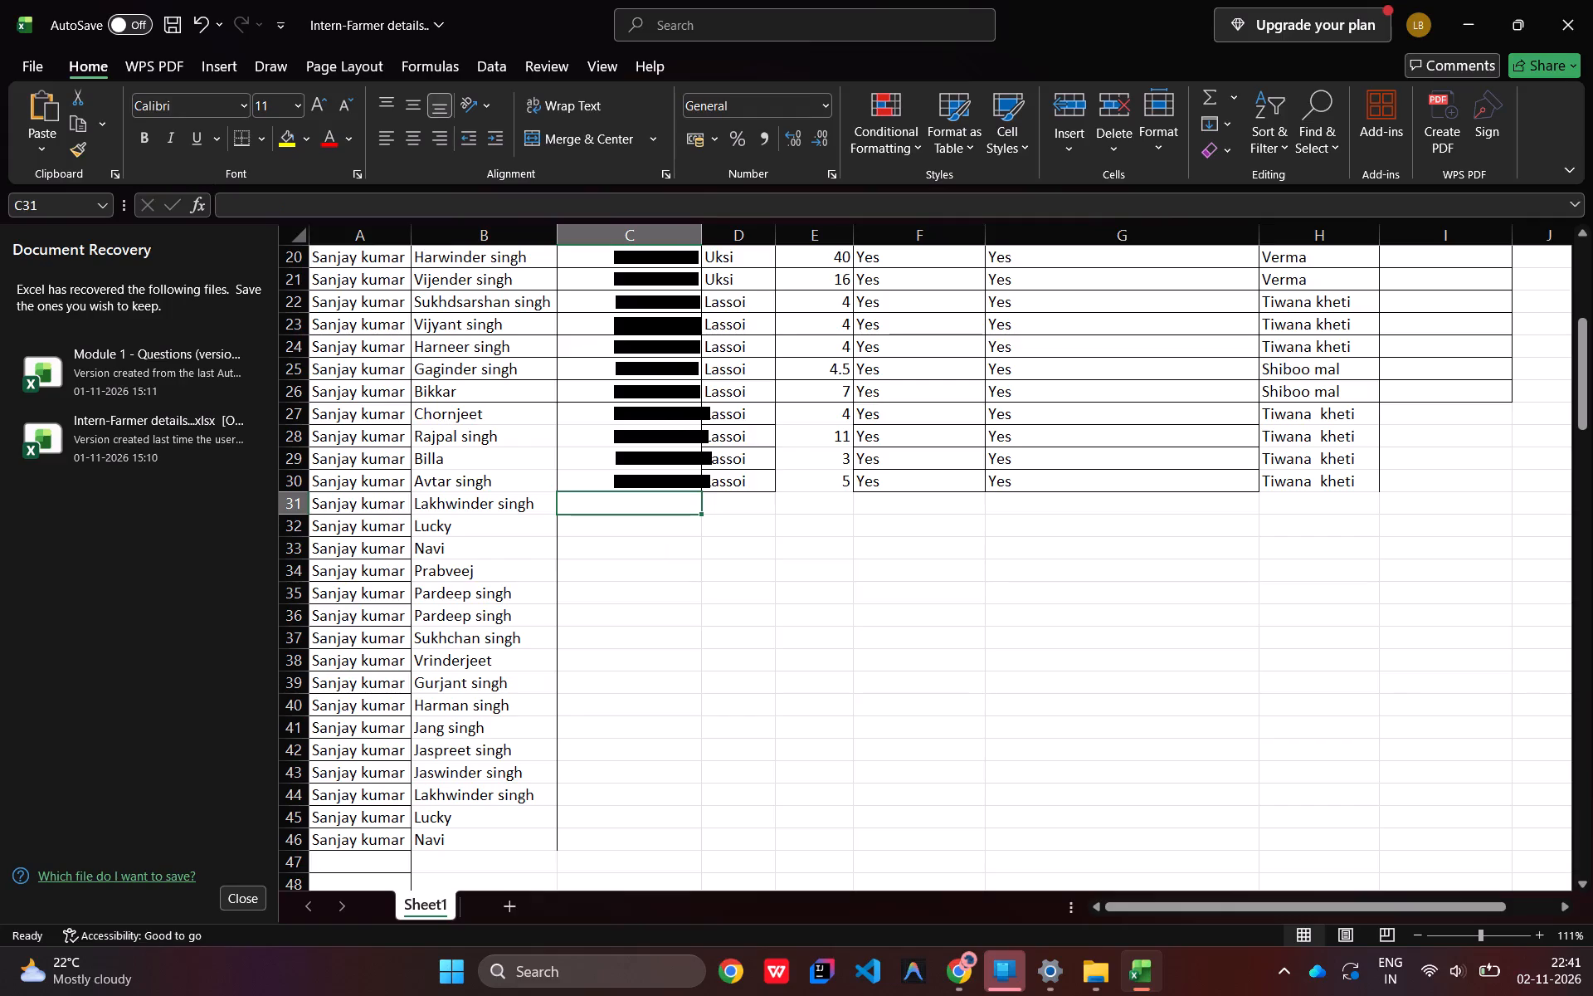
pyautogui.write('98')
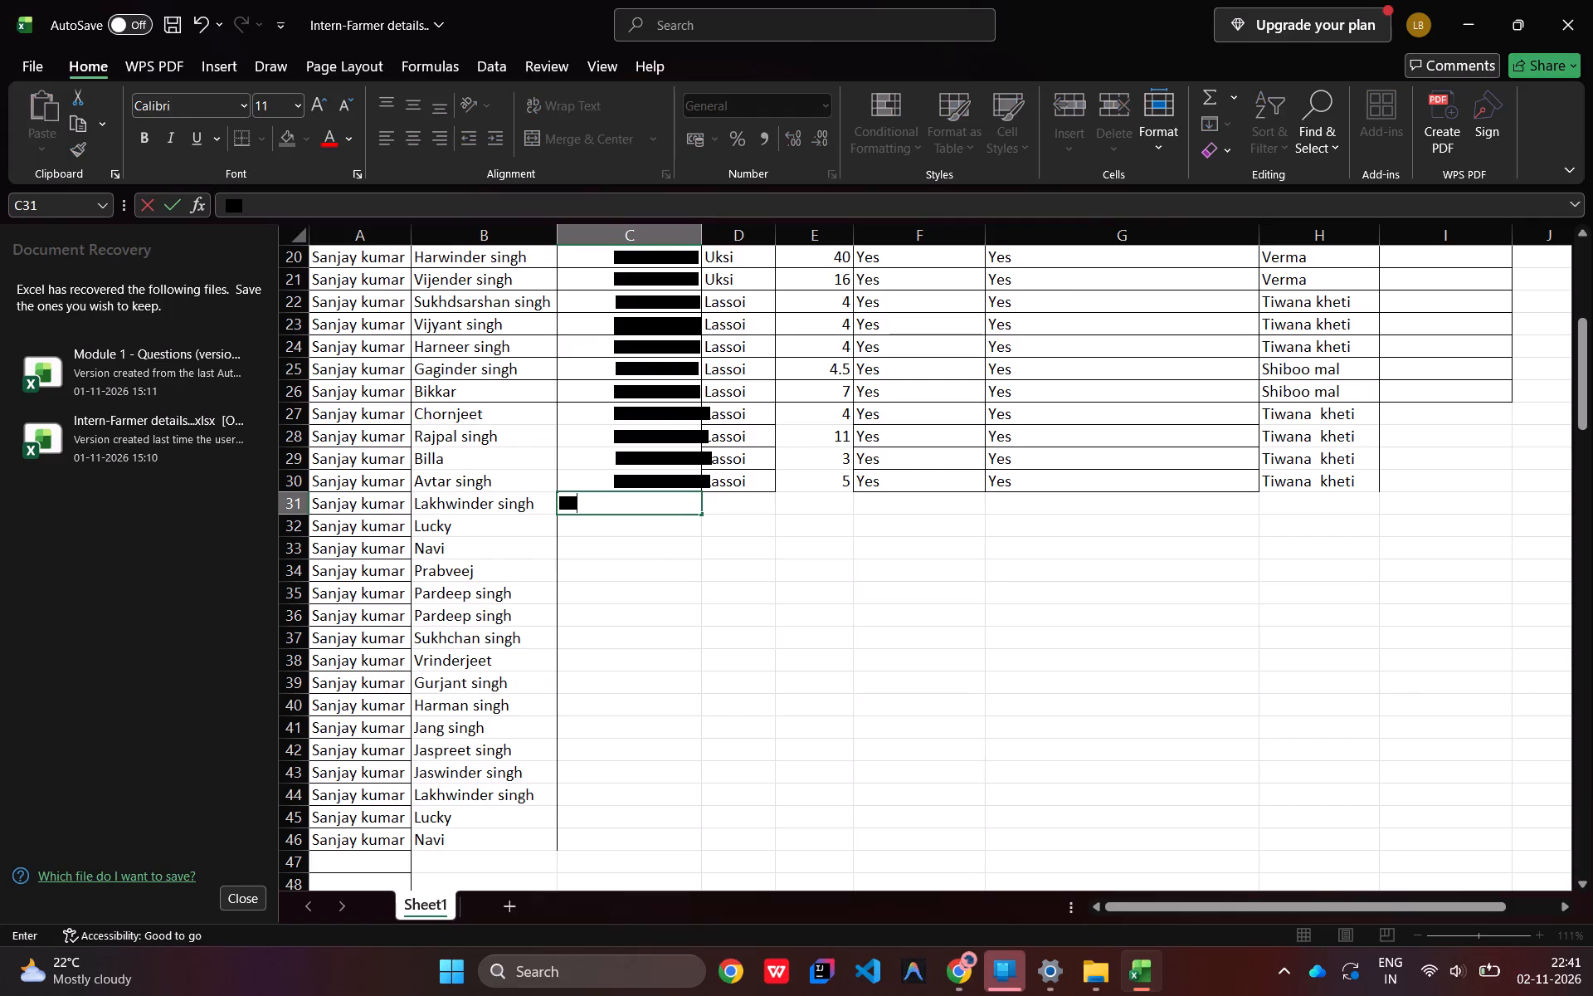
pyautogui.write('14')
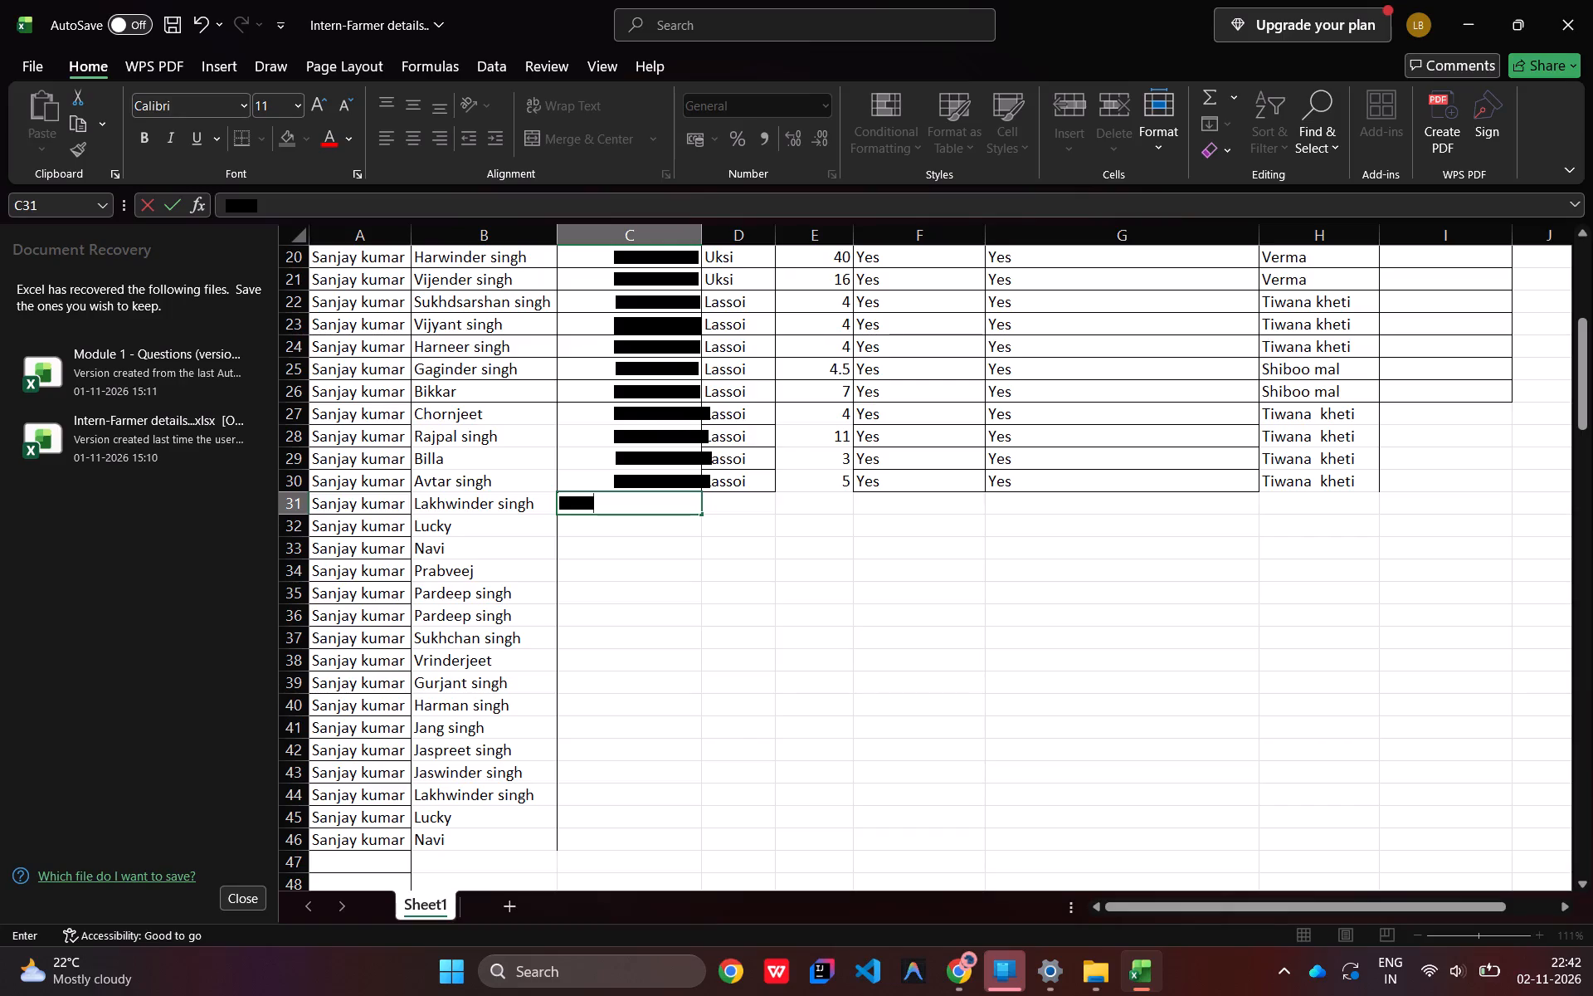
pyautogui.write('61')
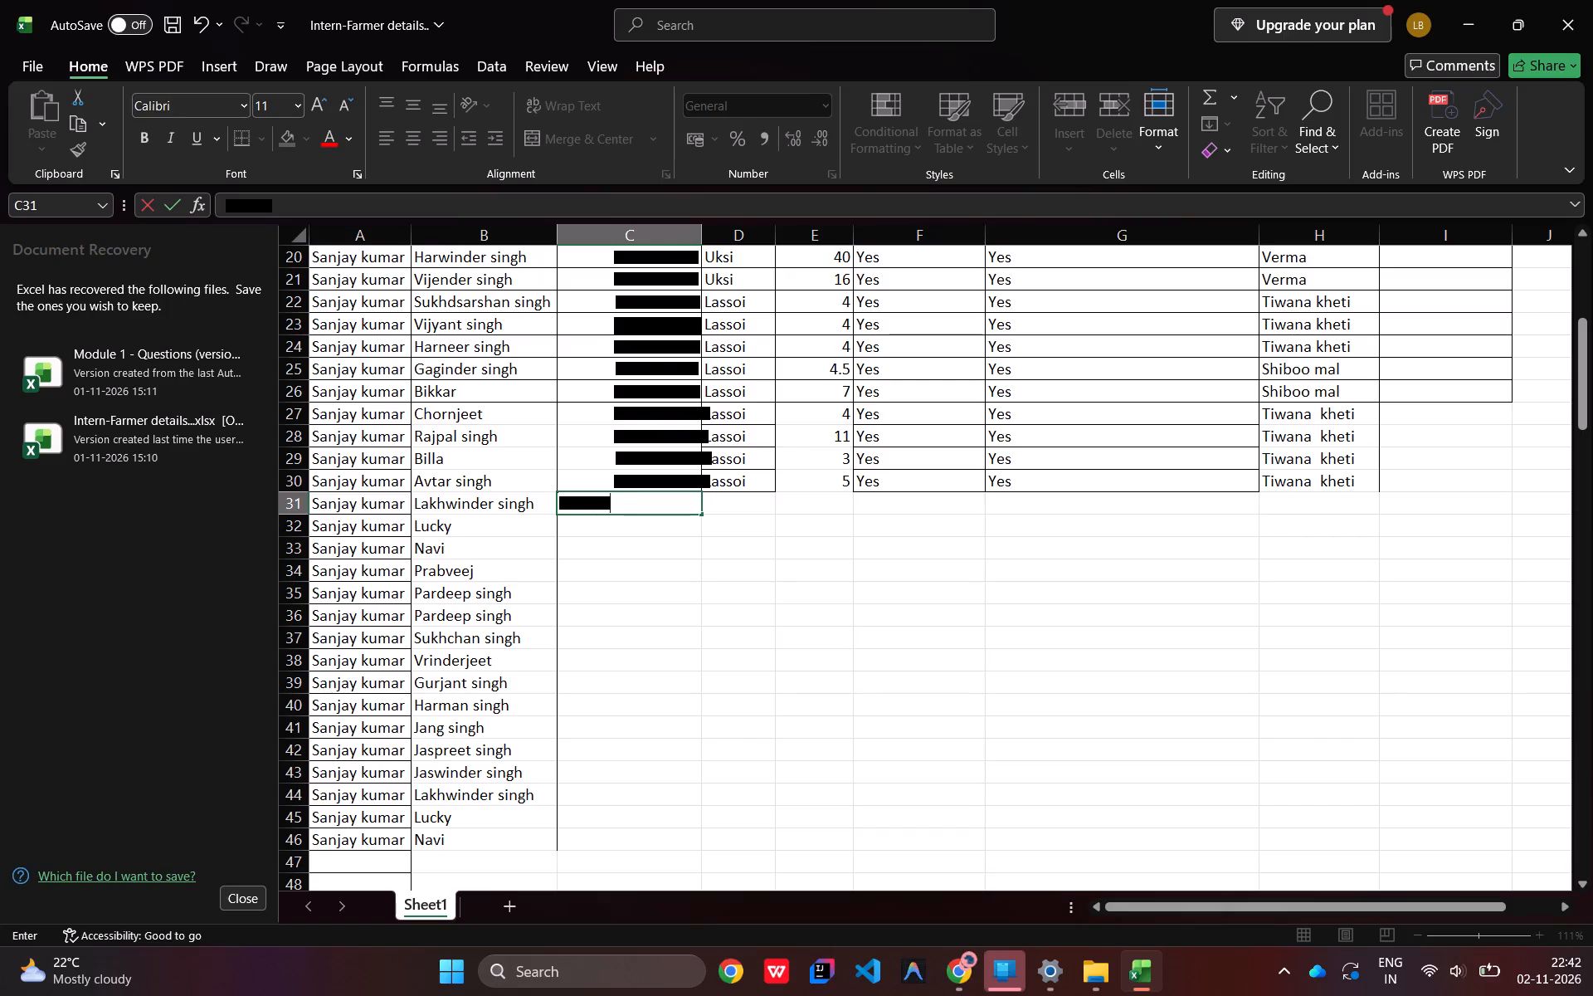
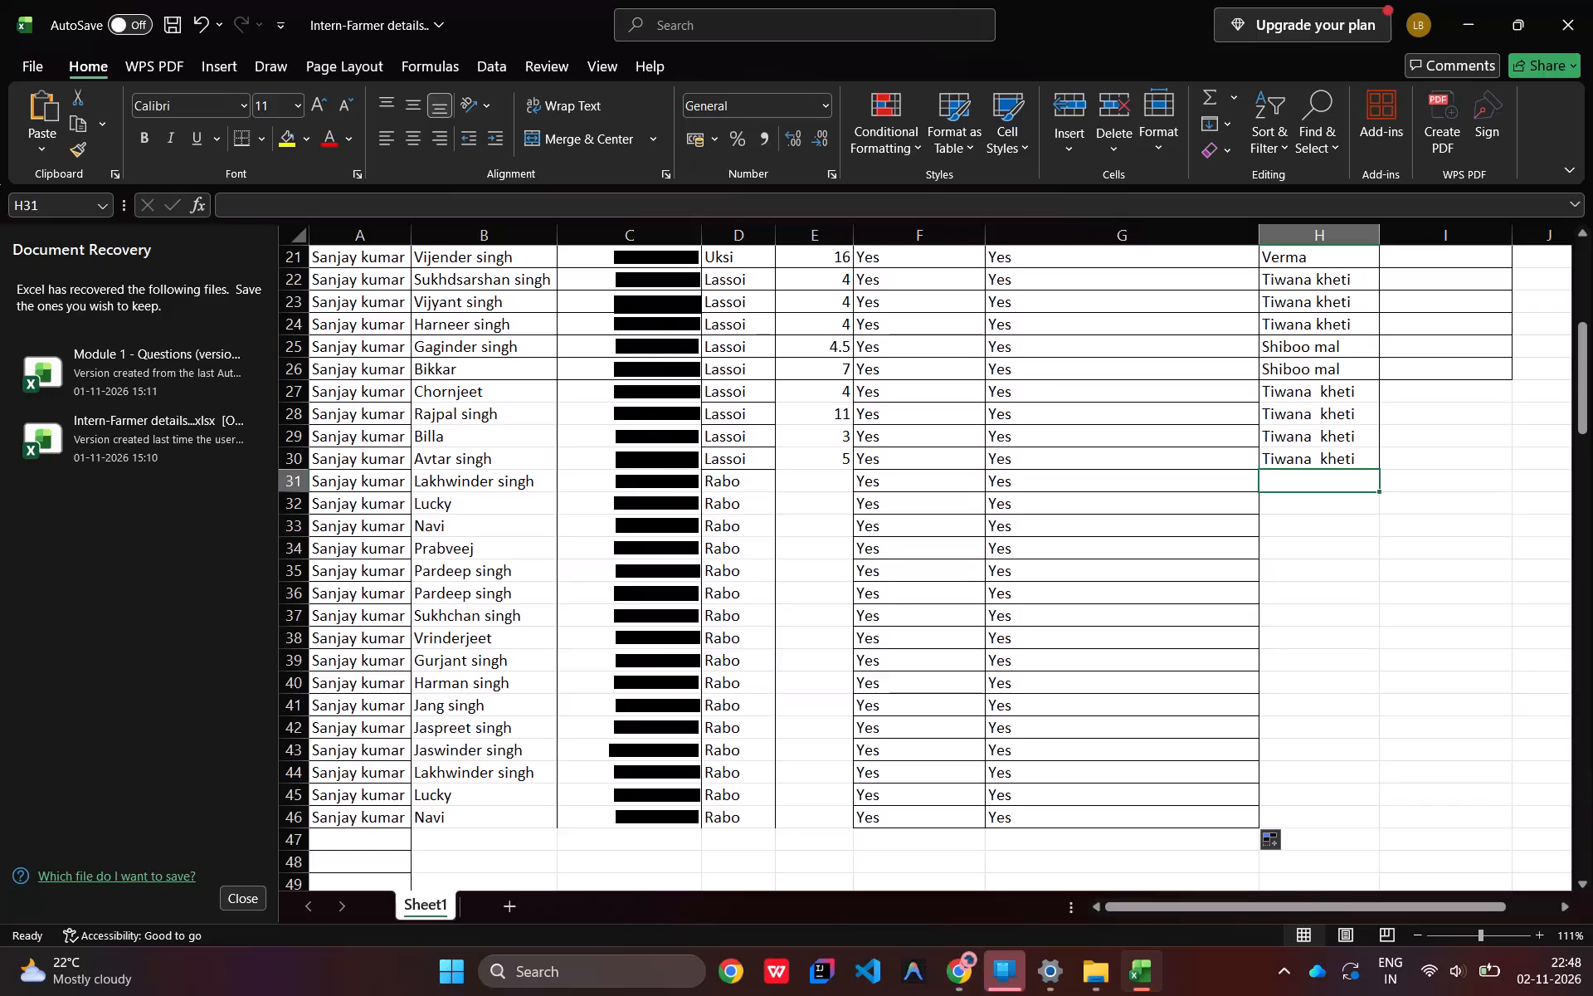
# Enter the wheat acreage values 8, 4, 8, 7, 11 and 10 in cells E31 through E36.
pyautogui.click(822, 482)
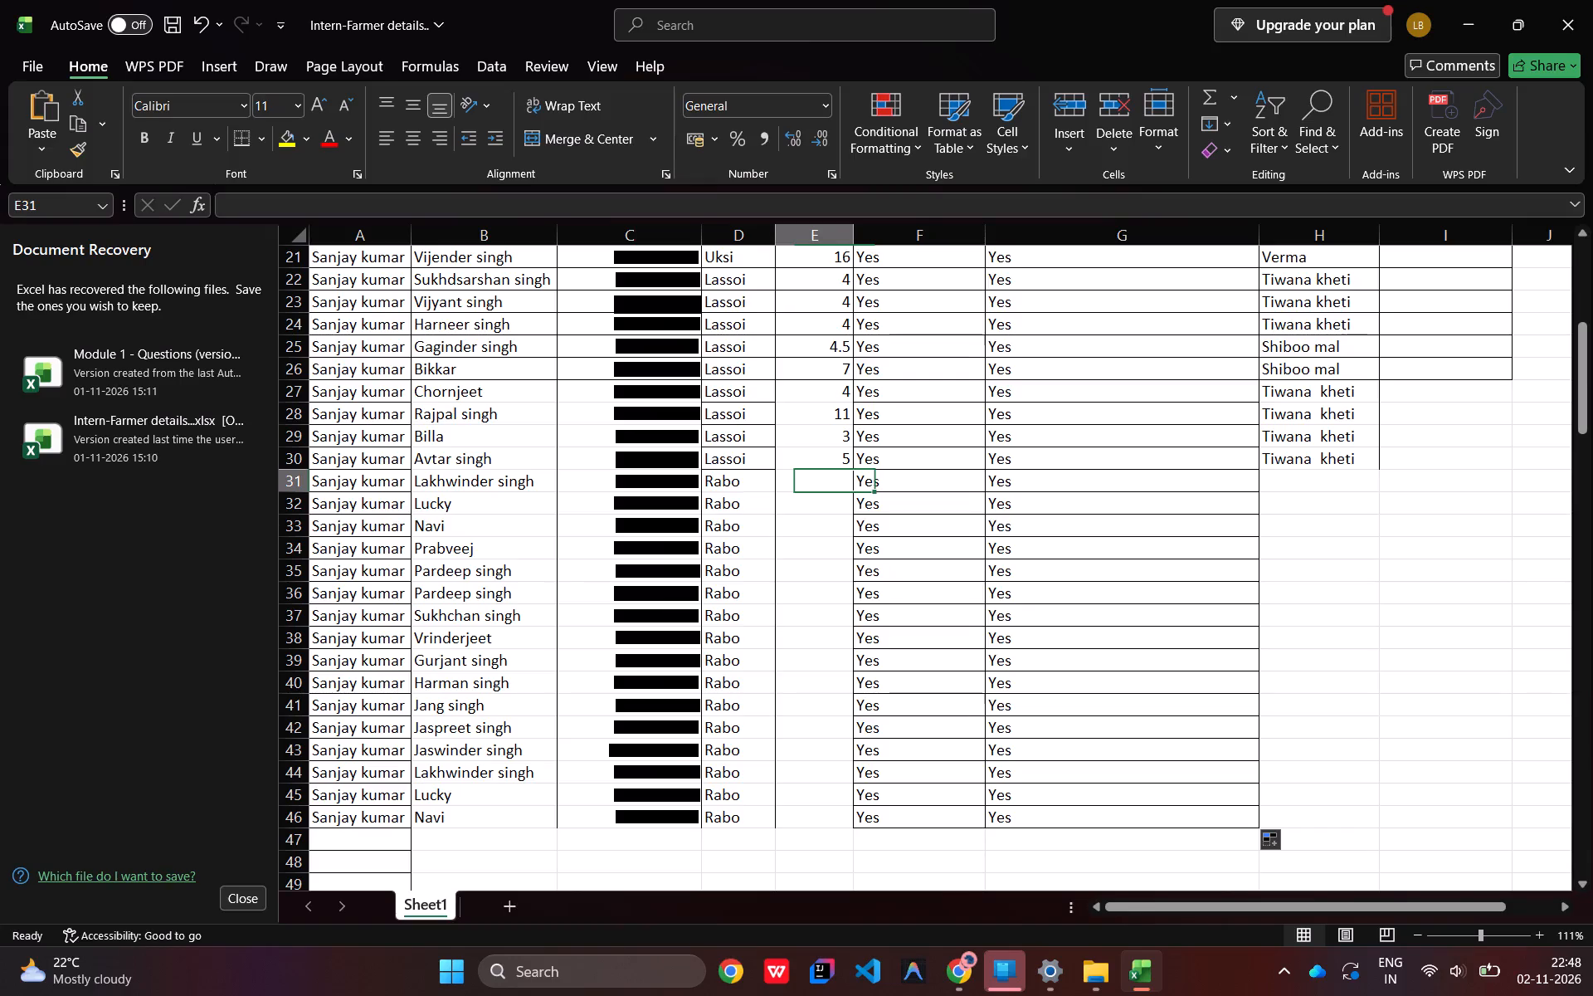
pyautogui.press('8')
pyautogui.press('Down')
pyautogui.press('4')
pyautogui.press('Down')
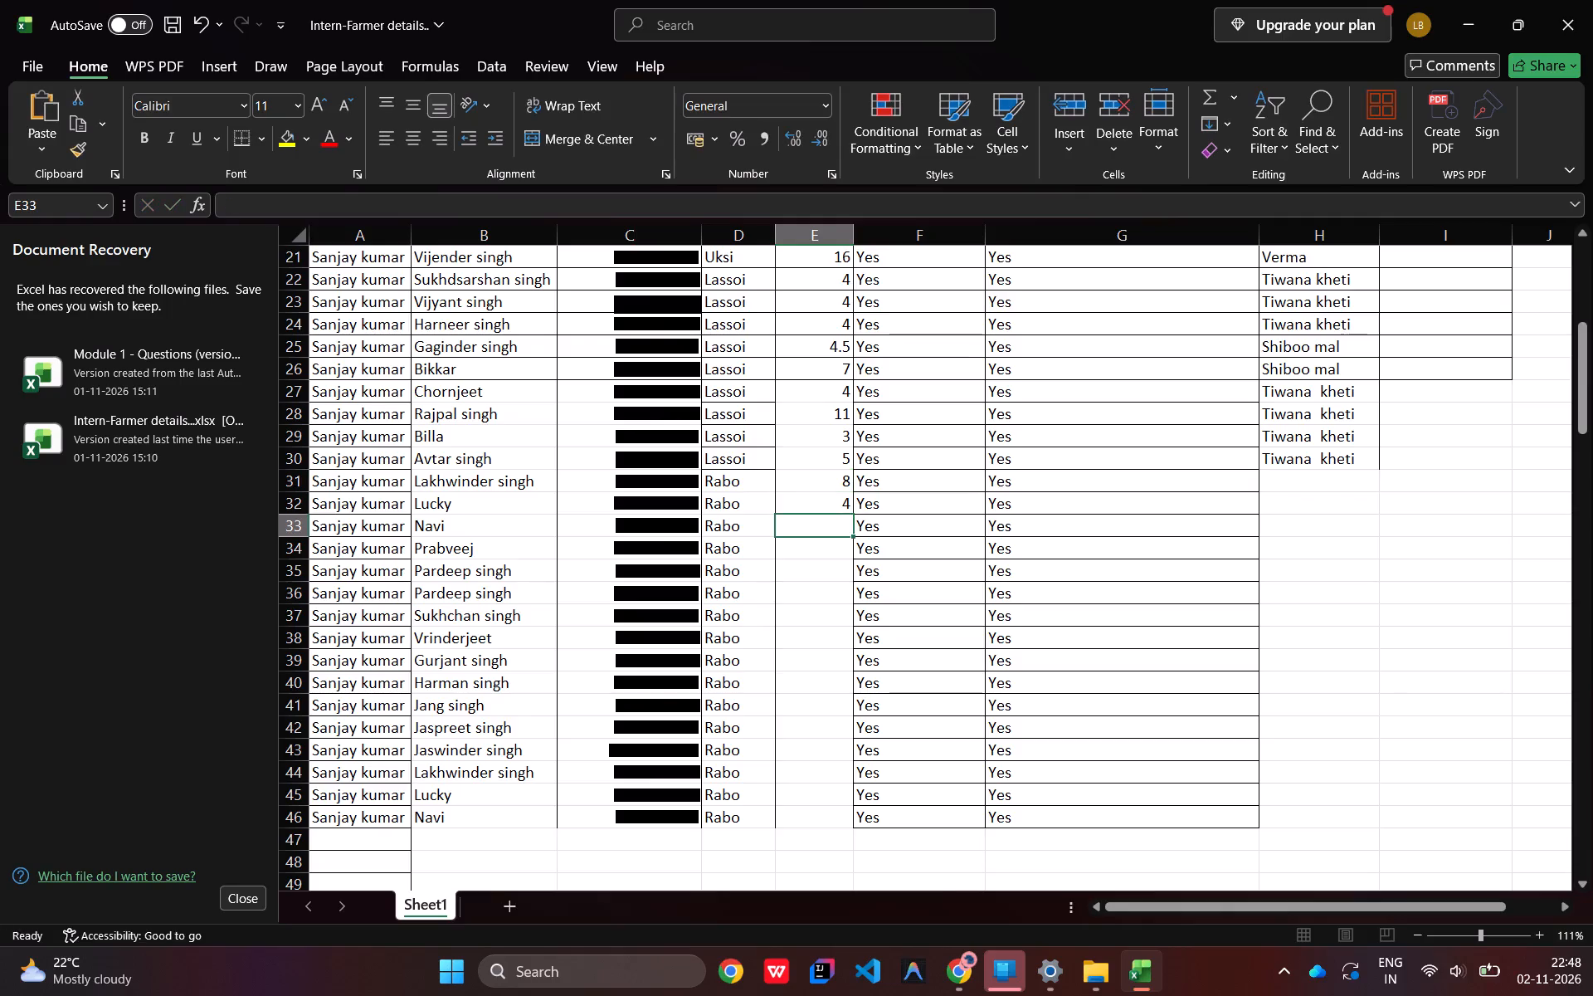
pyautogui.press('8')
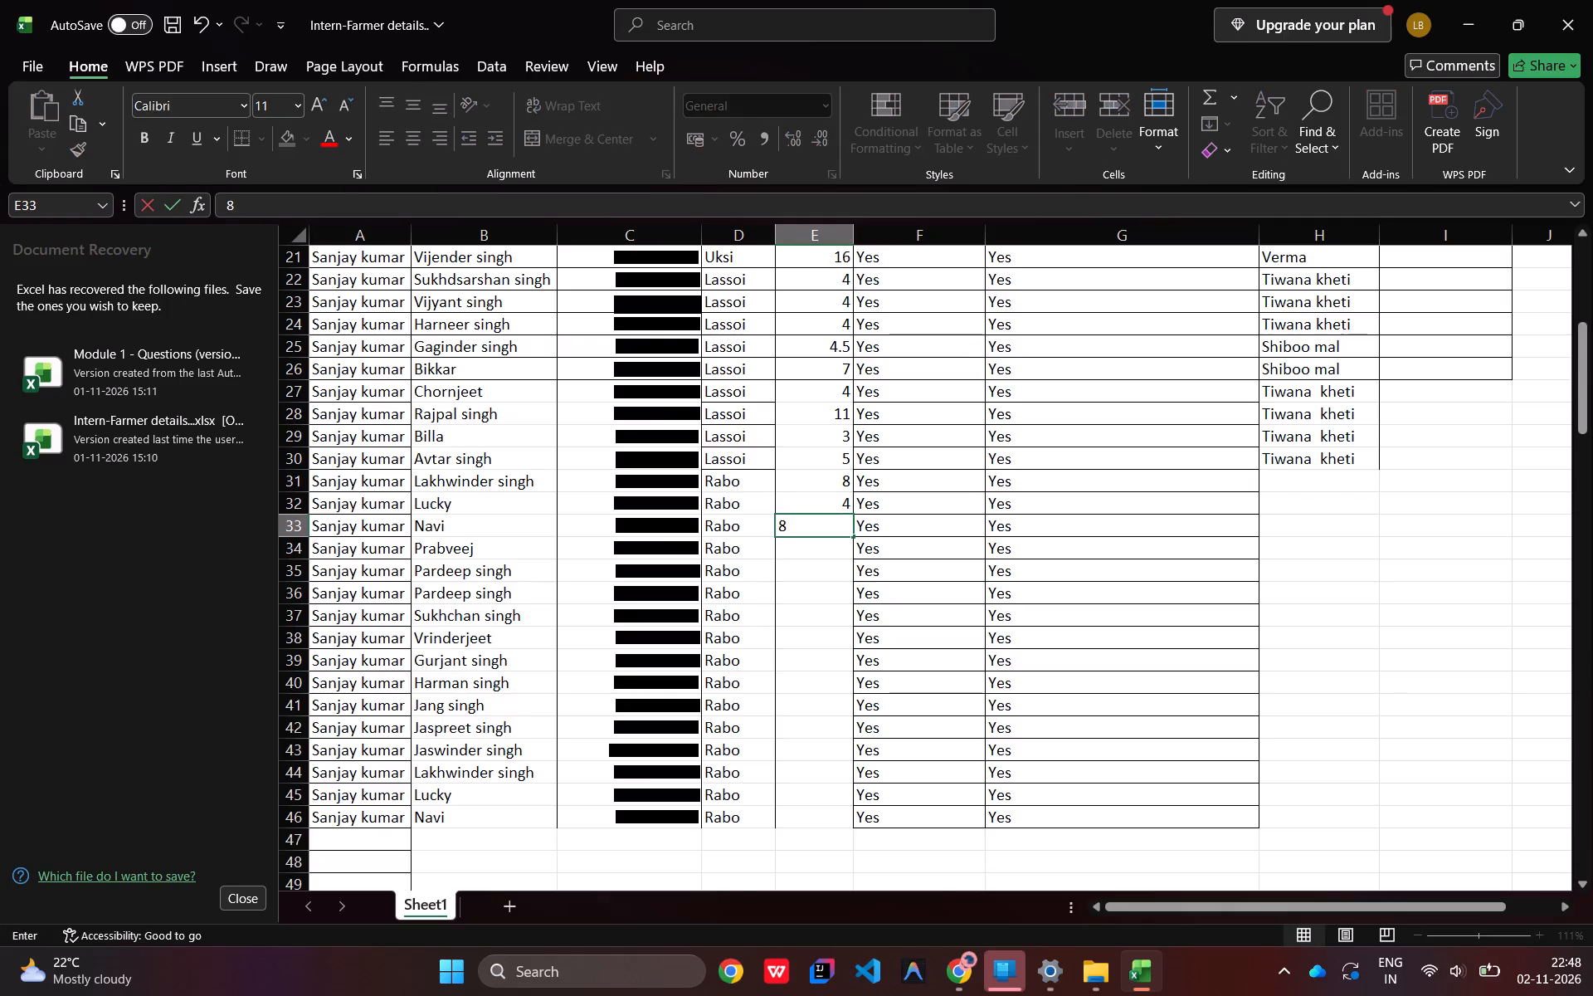
pyautogui.press('Down')
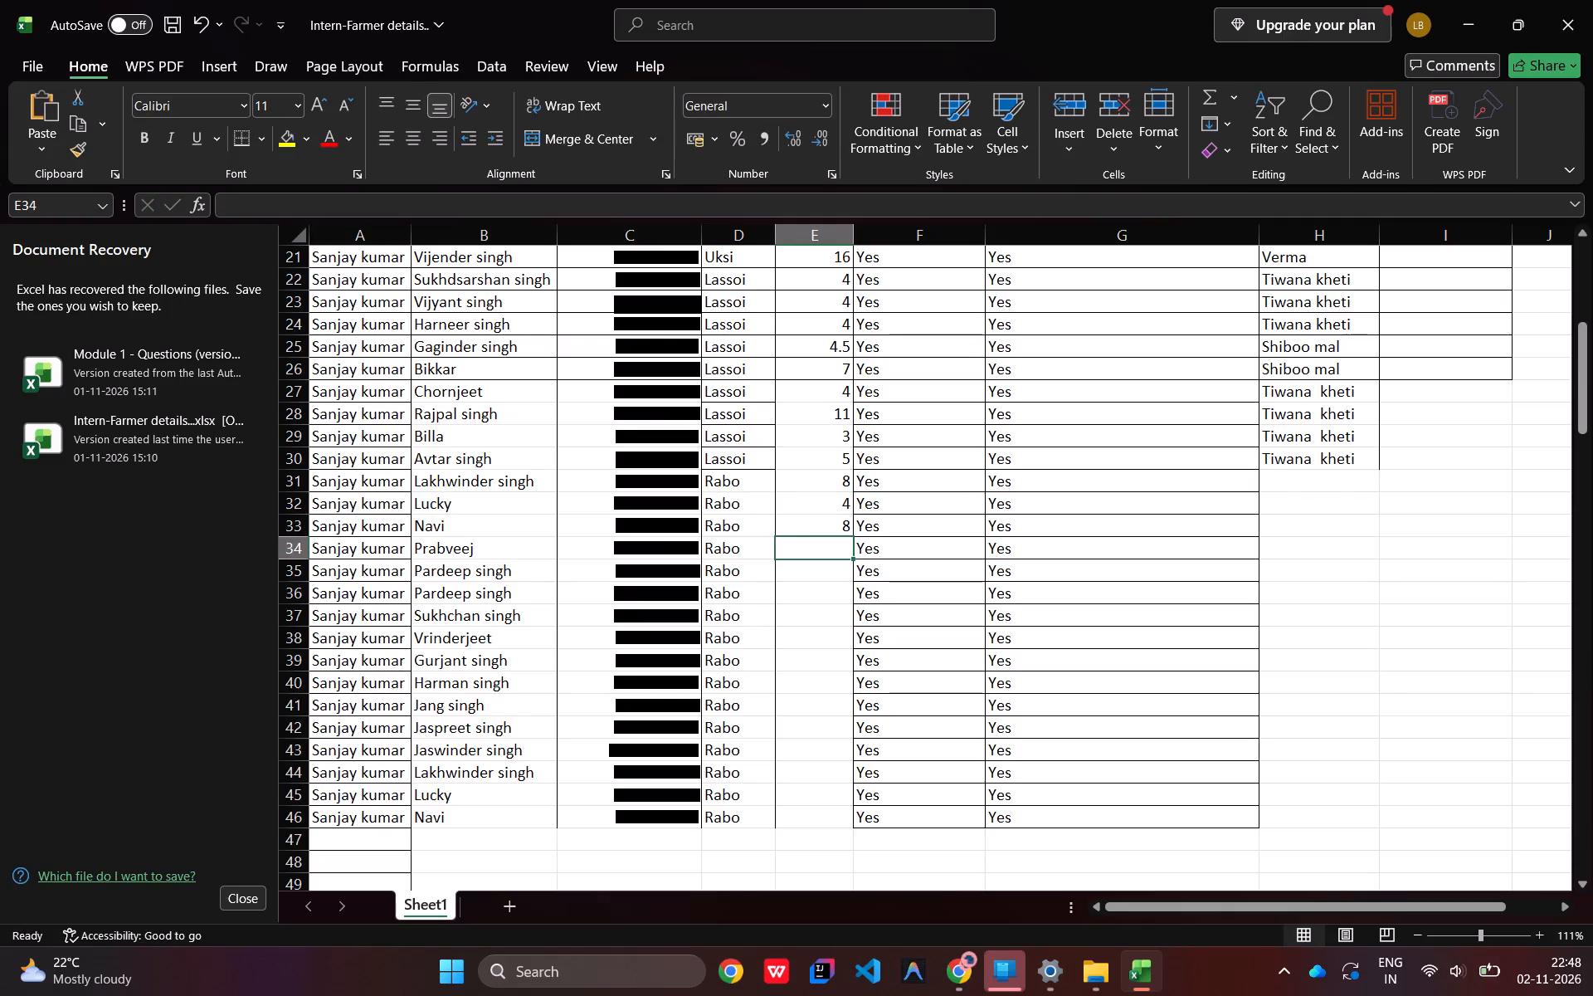
pyautogui.press('7')
pyautogui.press('Down')
pyautogui.write('11')
pyautogui.press('Down')
pyautogui.write('10')
pyautogui.press('Down')
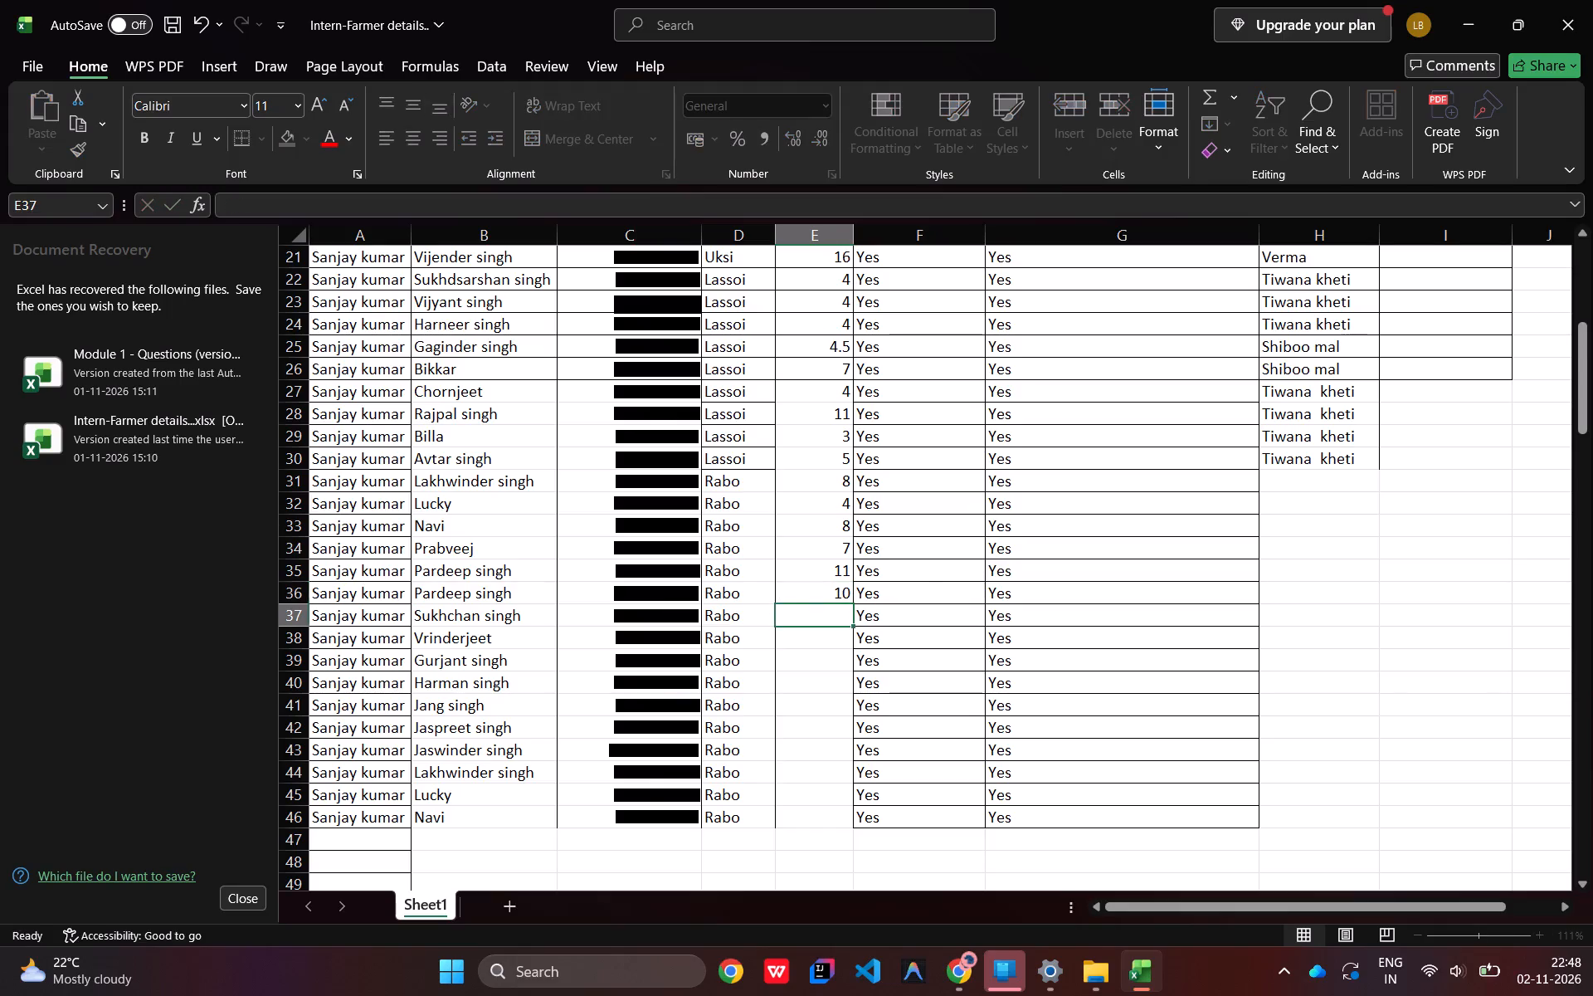
# Enter the wheat acreage values 6, 9, 3, 5 and 10 in cells E37 through E41.
pyautogui.press('6')
pyautogui.press('Down')
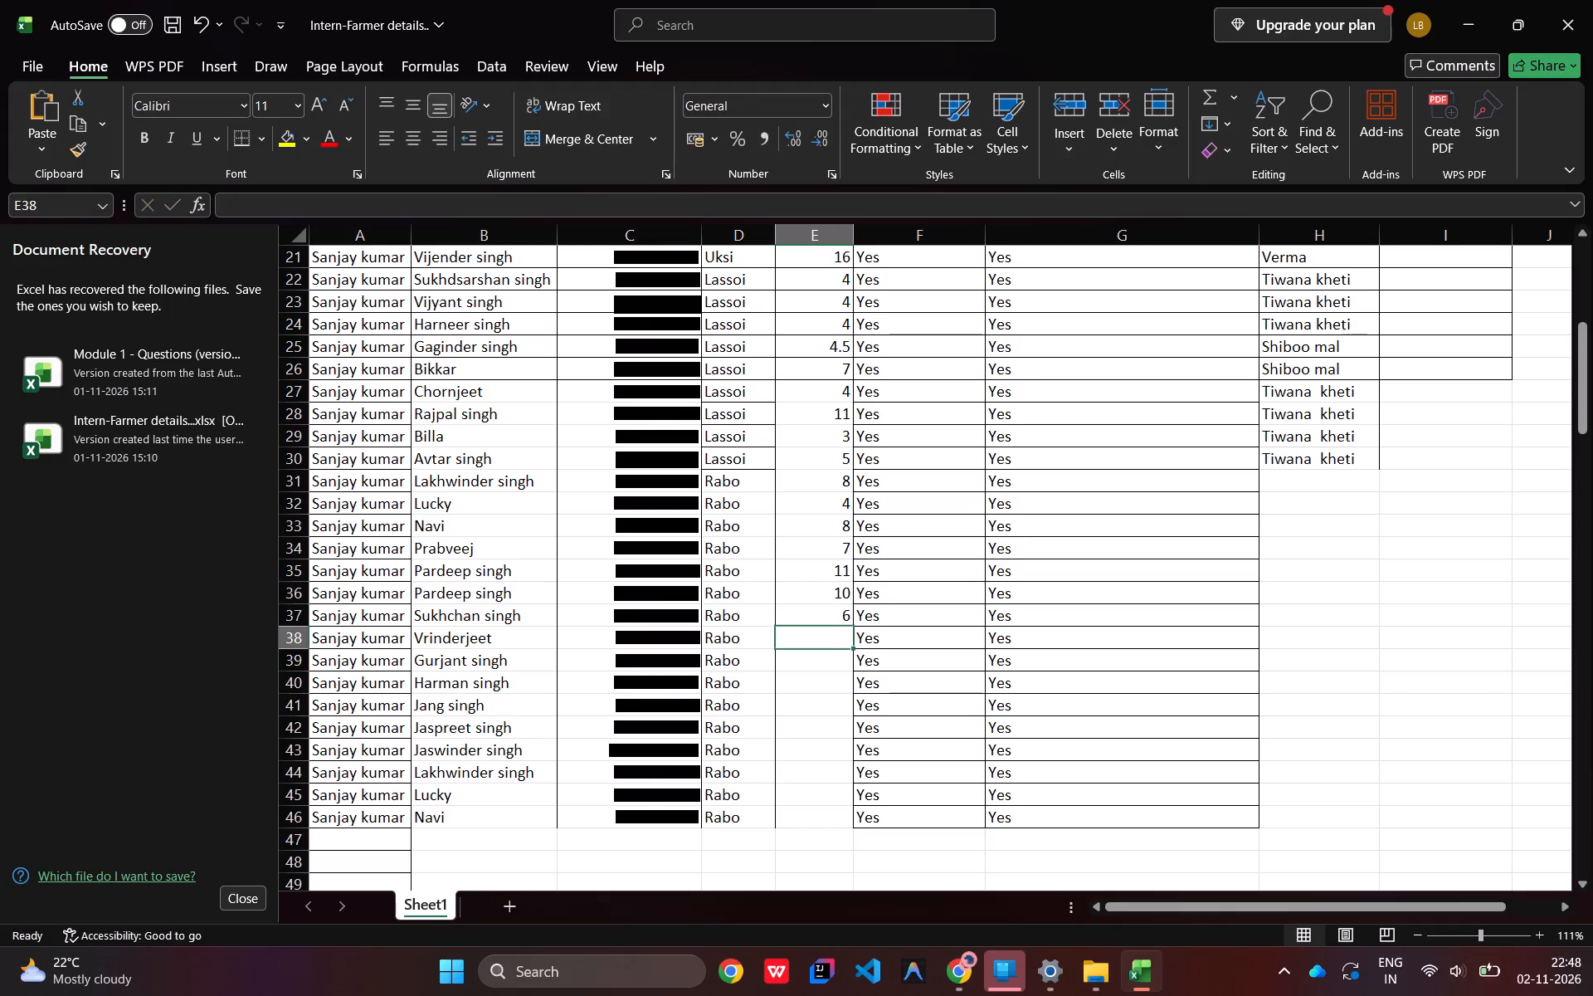
pyautogui.press('9')
pyautogui.press('Down')
pyautogui.press('3')
pyautogui.press('Down')
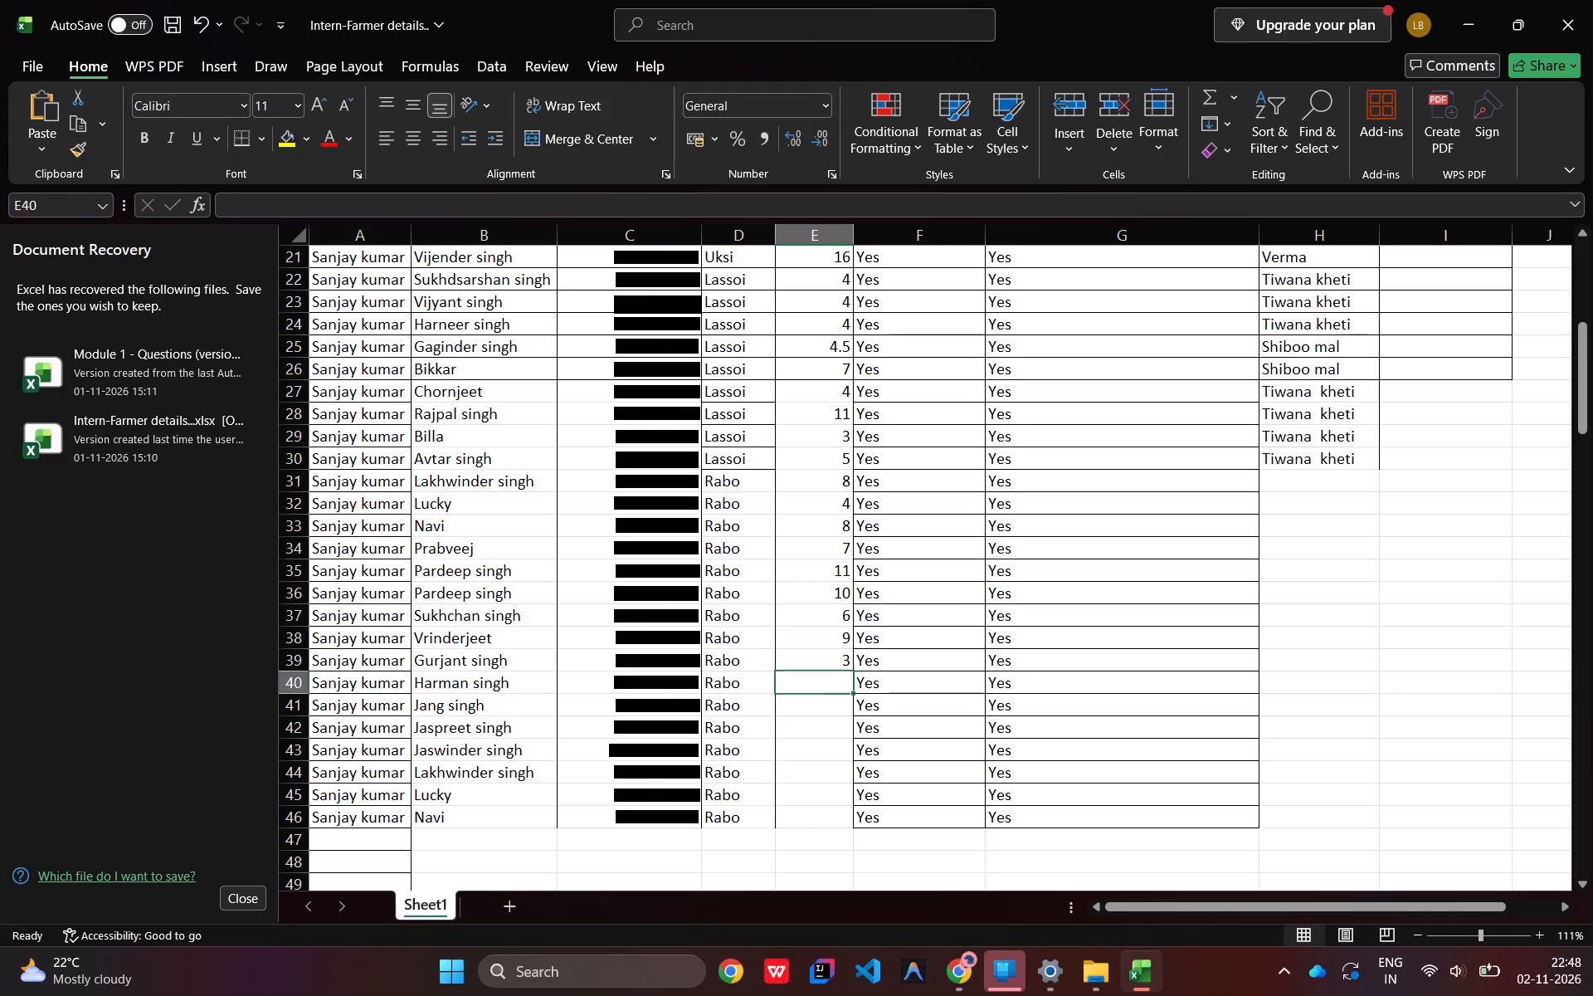
pyautogui.press('5')
pyautogui.press('Down')
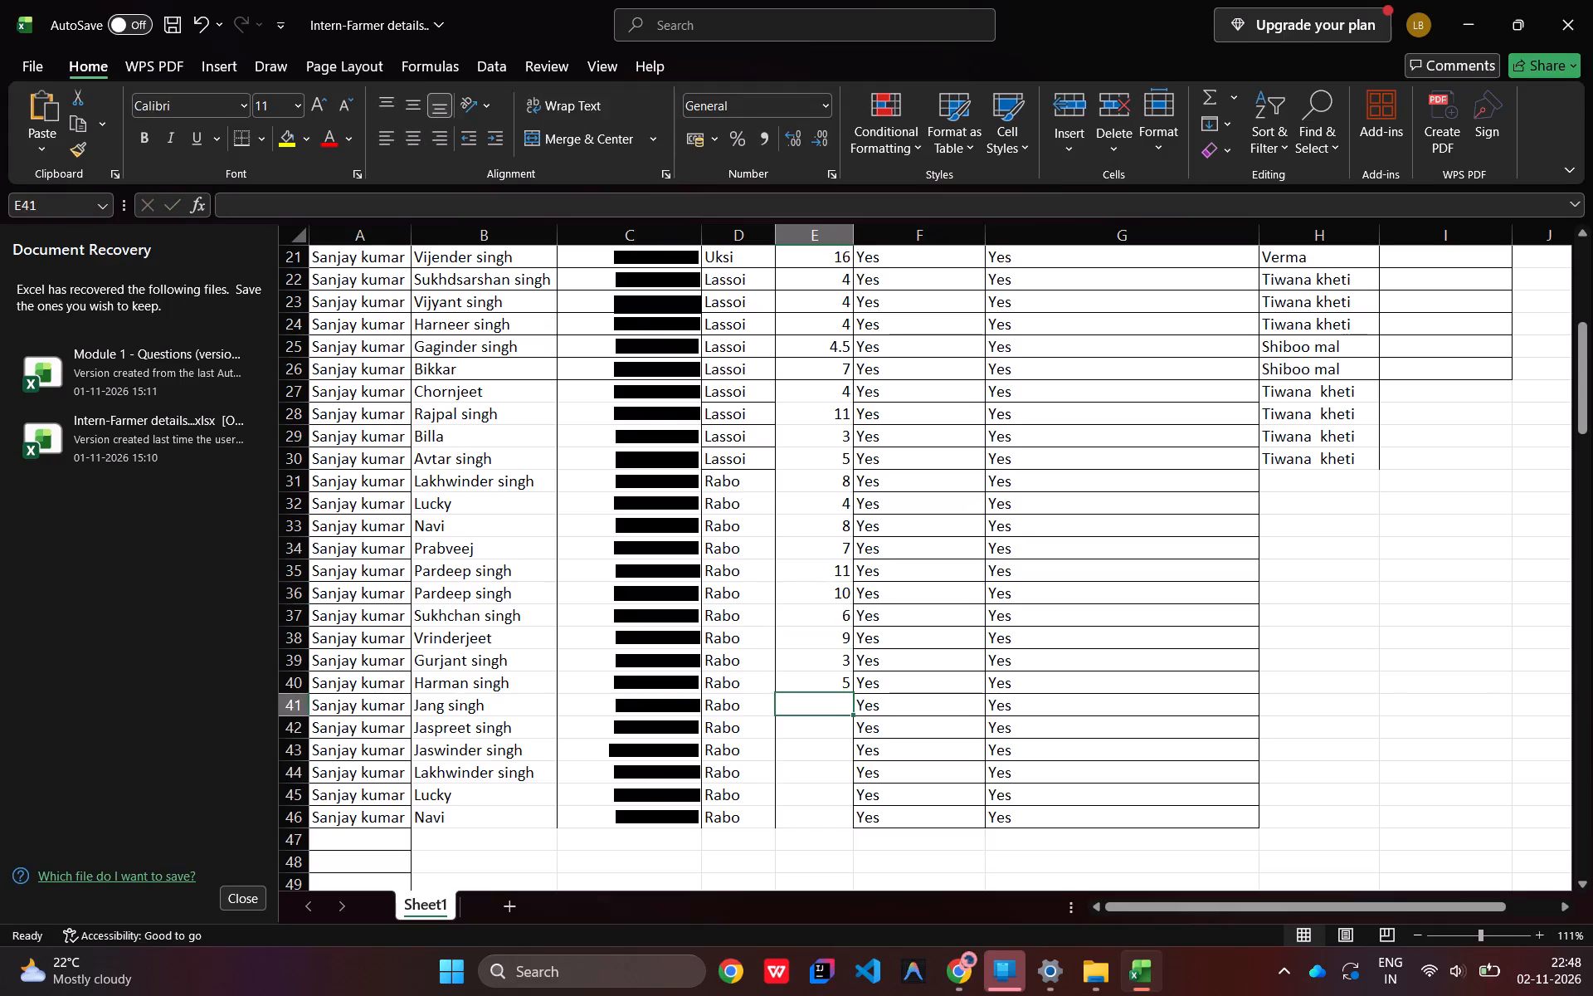
pyautogui.press('1')
pyautogui.press('0')
pyautogui.press('Down')
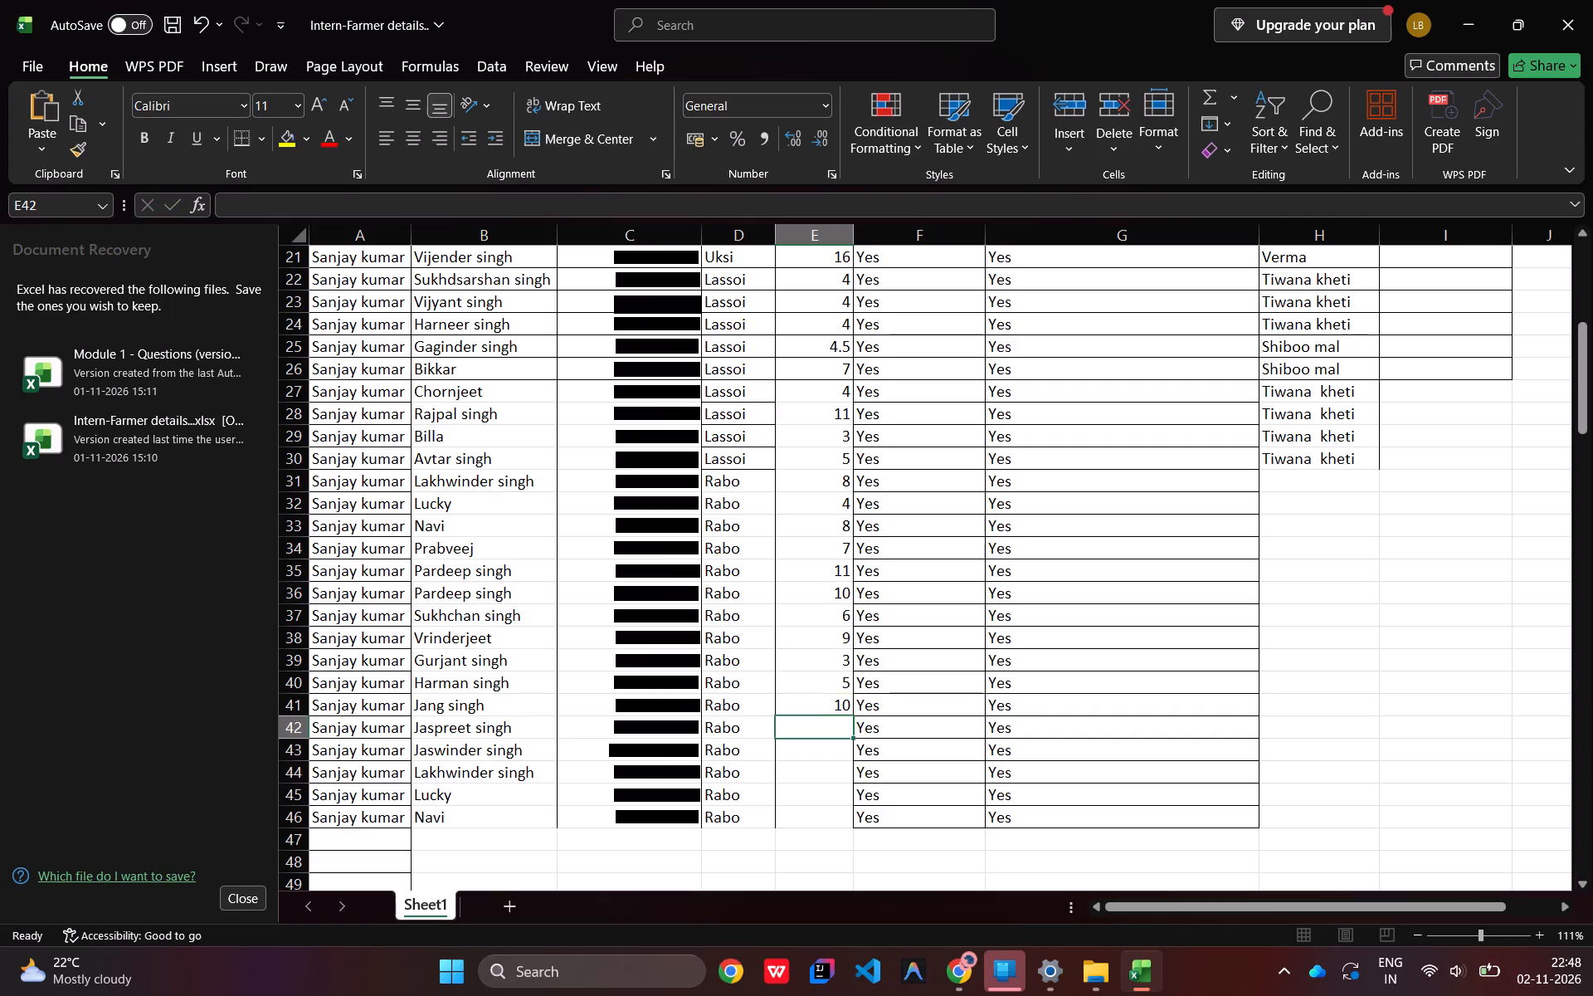
# Enter the wheat acreage values 4, 4, 7, 6 and 8 in cells E42 through E46.
pyautogui.press('4')
pyautogui.press('Down')
pyautogui.press('4')
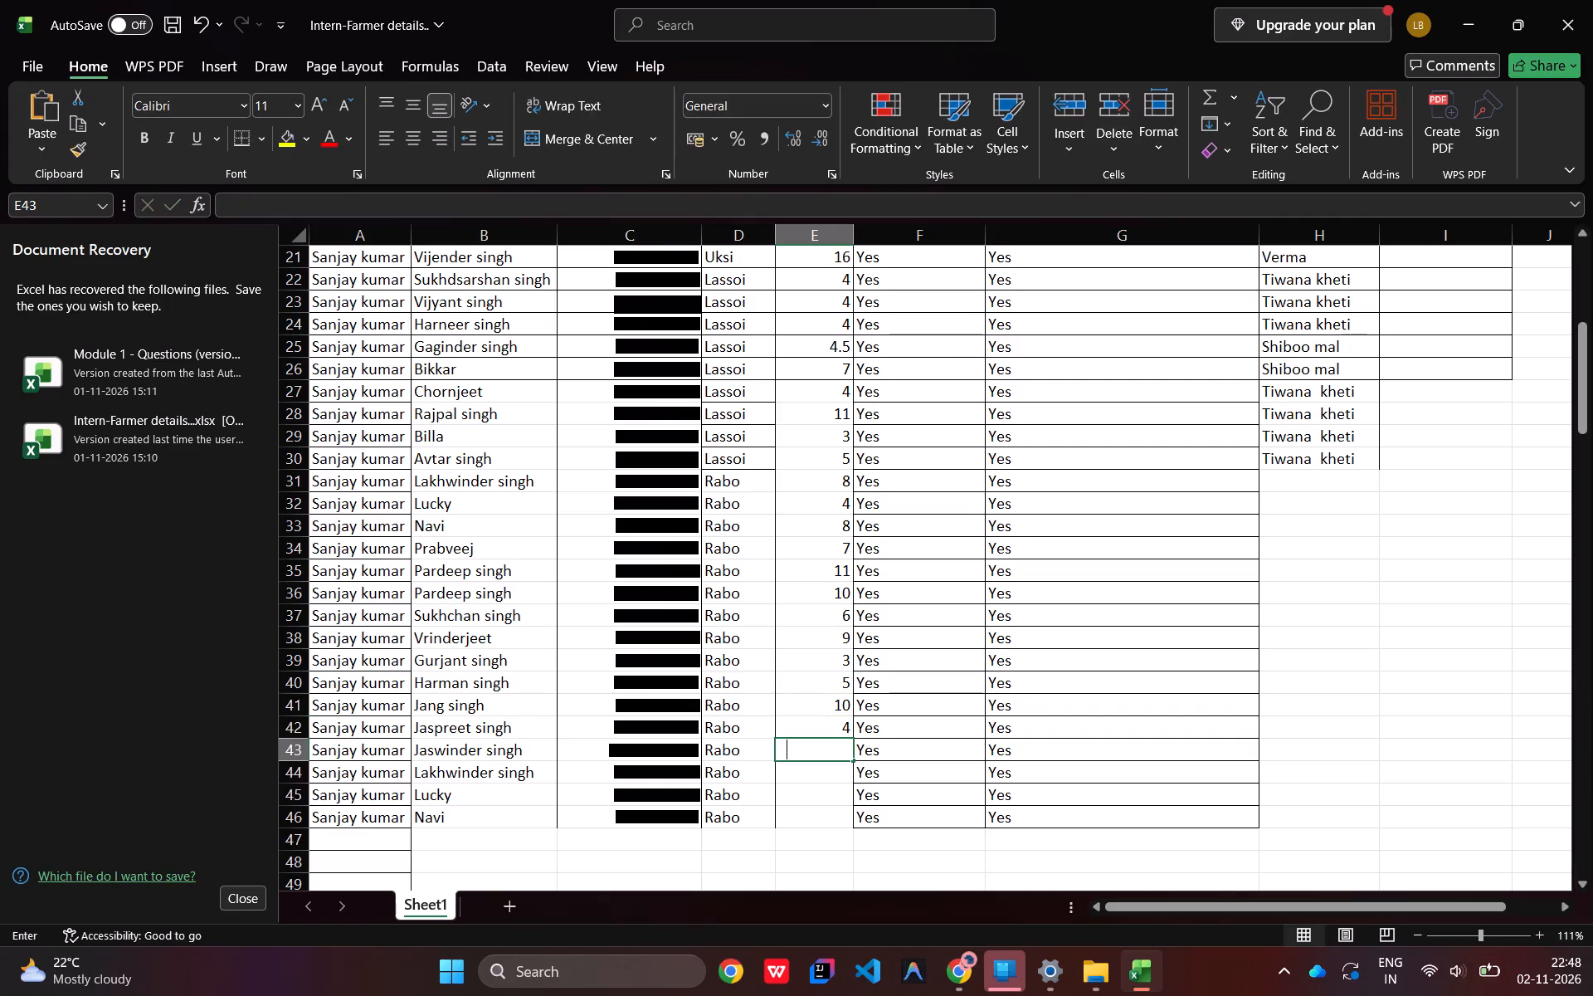
pyautogui.press('Down')
pyautogui.press('7')
pyautogui.press('Down')
pyautogui.press('6')
pyautogui.press('Down')
pyautogui.press('8')
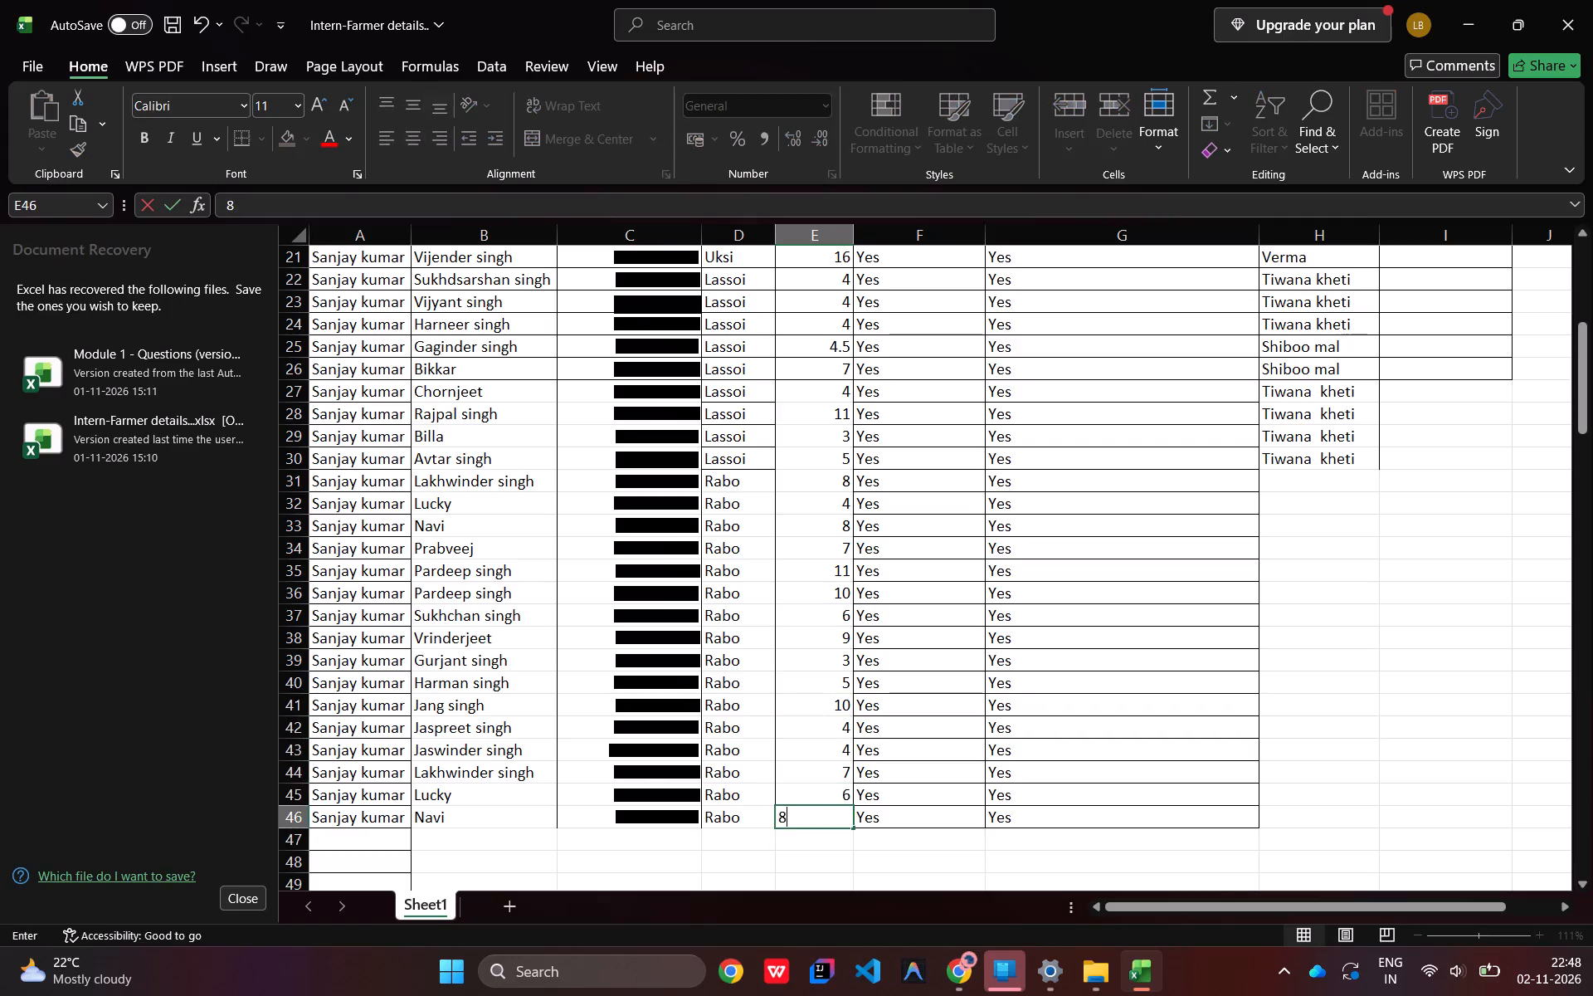
pyautogui.press('Down')
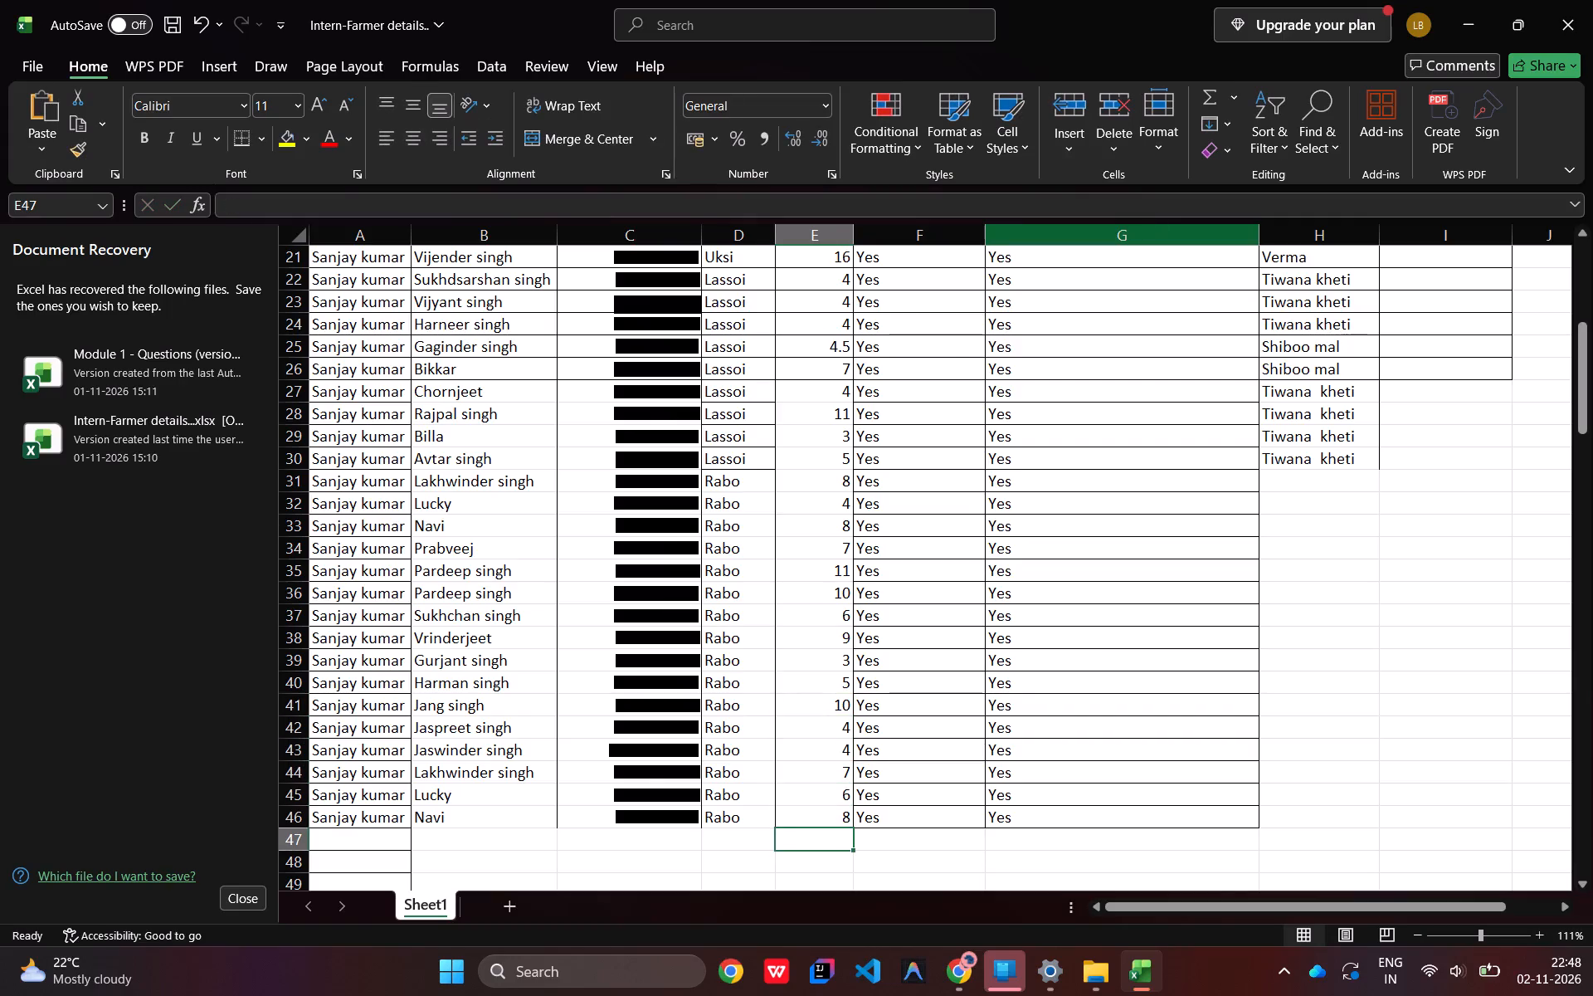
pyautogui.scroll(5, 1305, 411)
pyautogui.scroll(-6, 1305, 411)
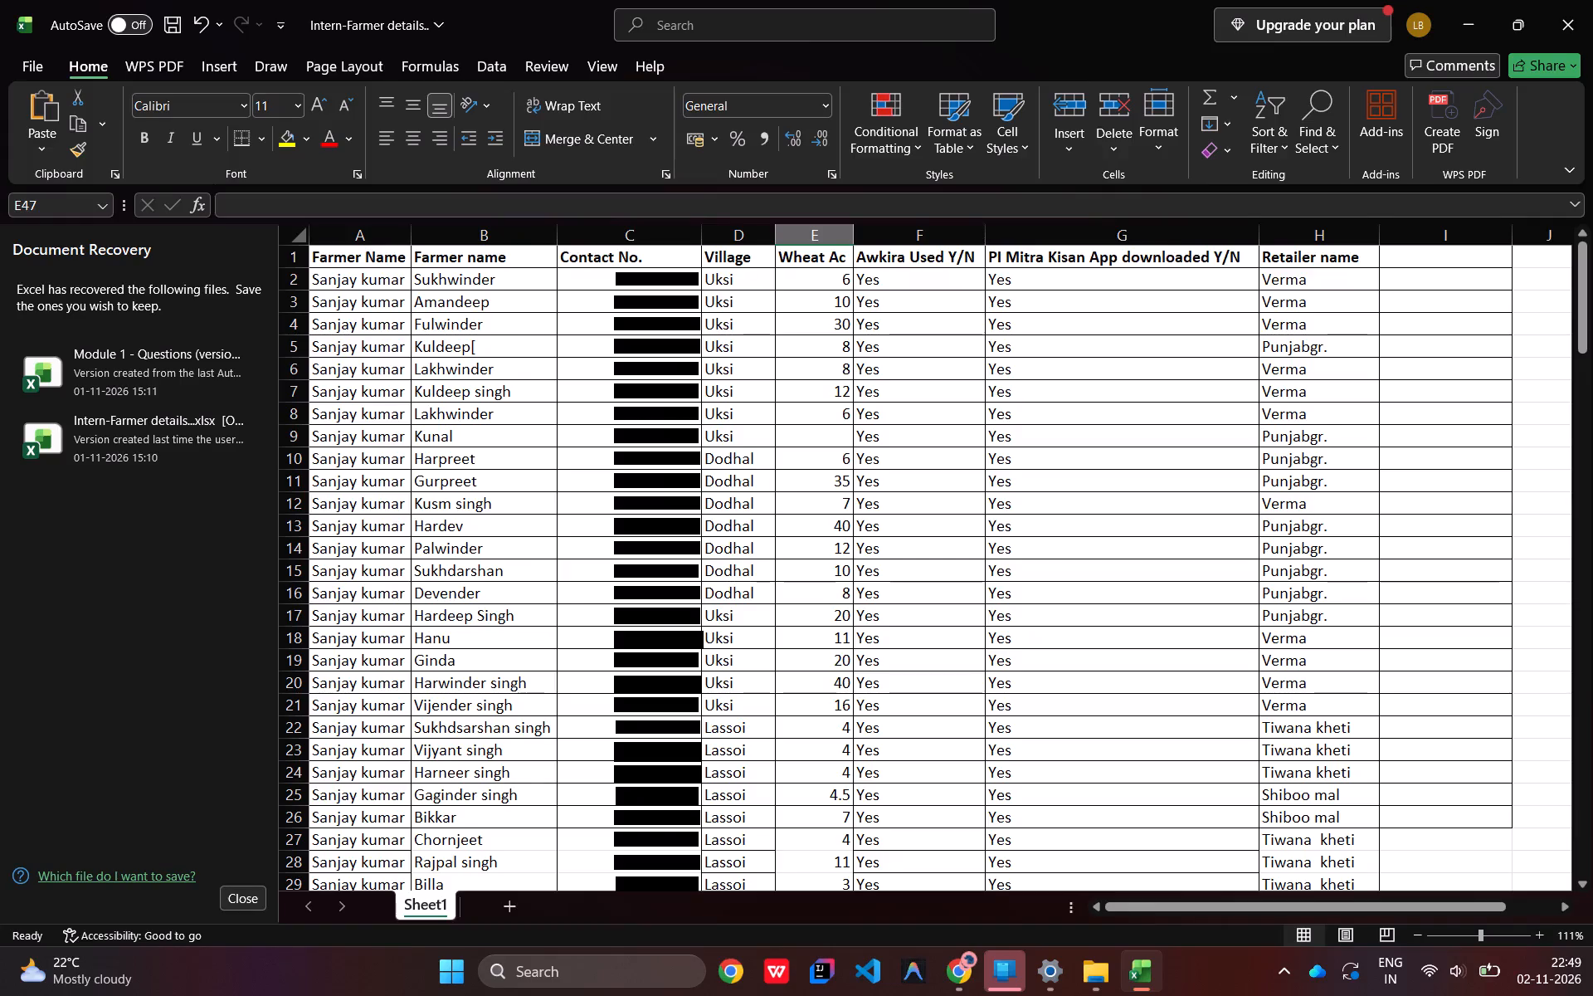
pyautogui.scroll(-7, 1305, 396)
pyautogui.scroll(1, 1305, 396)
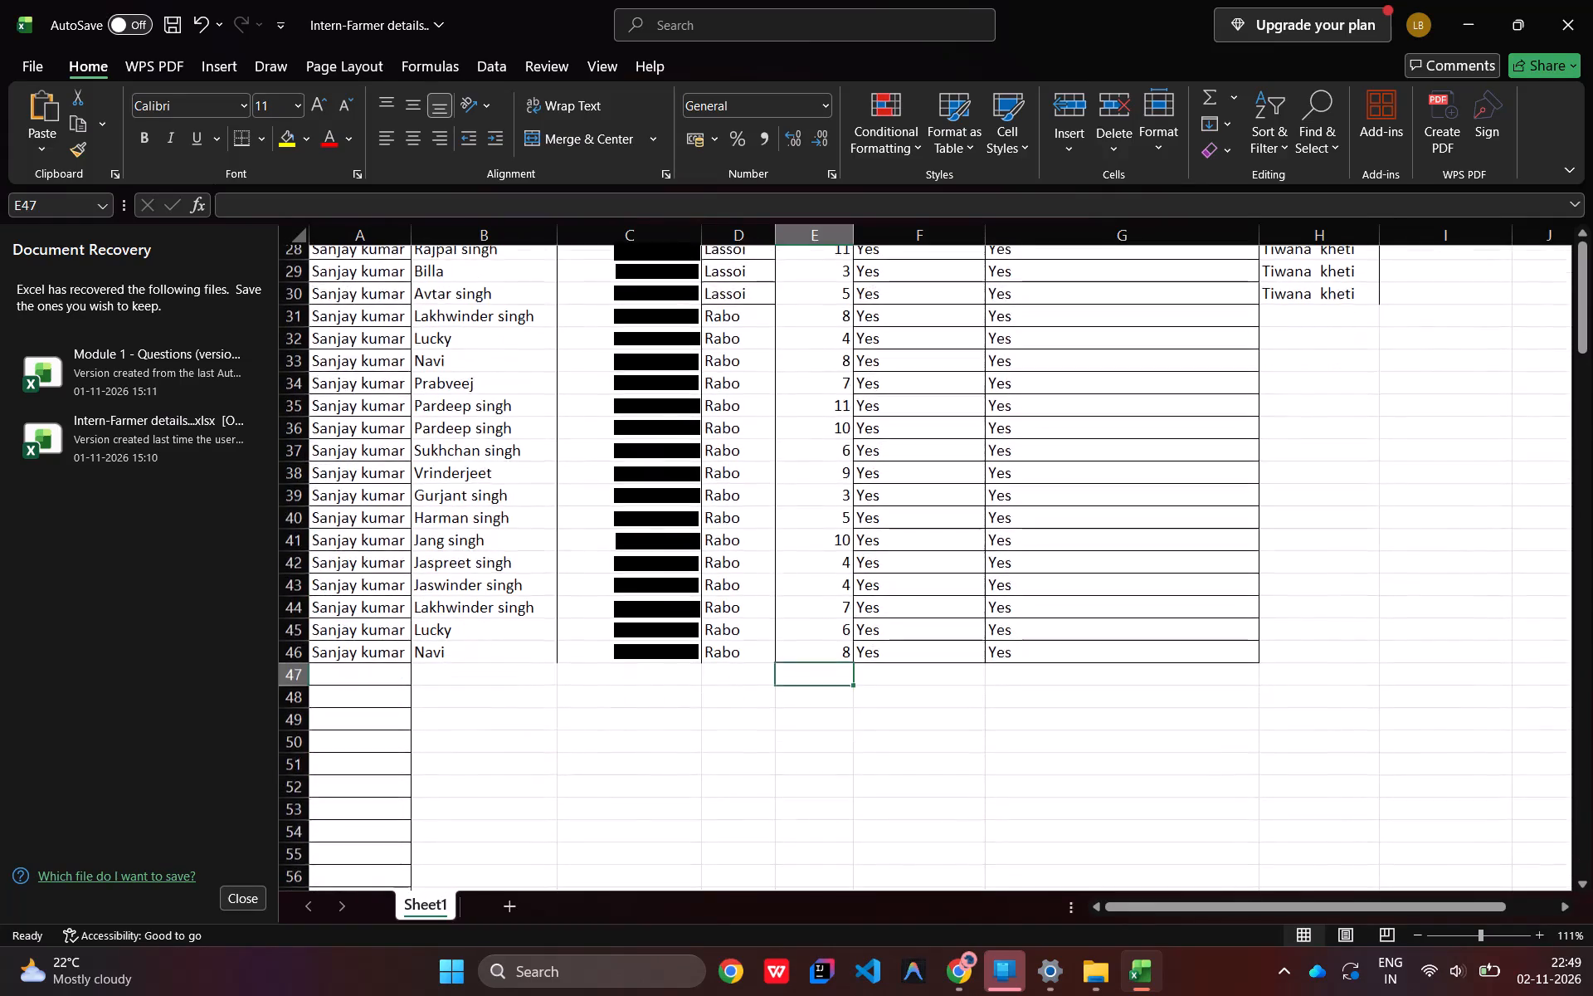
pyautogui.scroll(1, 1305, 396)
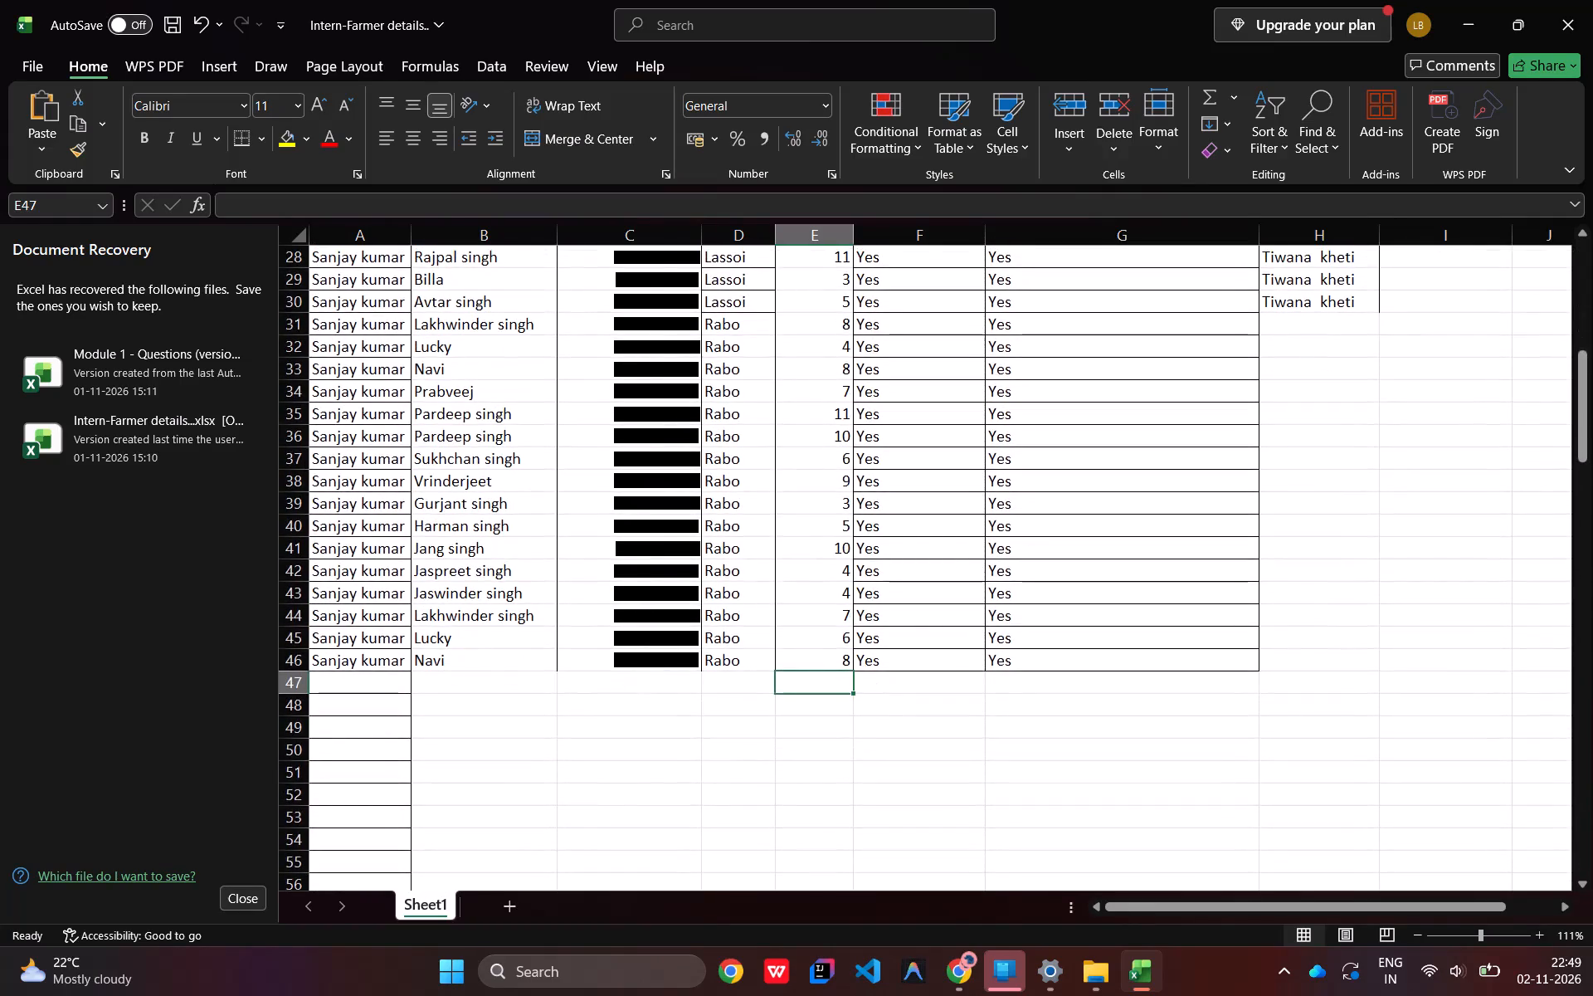
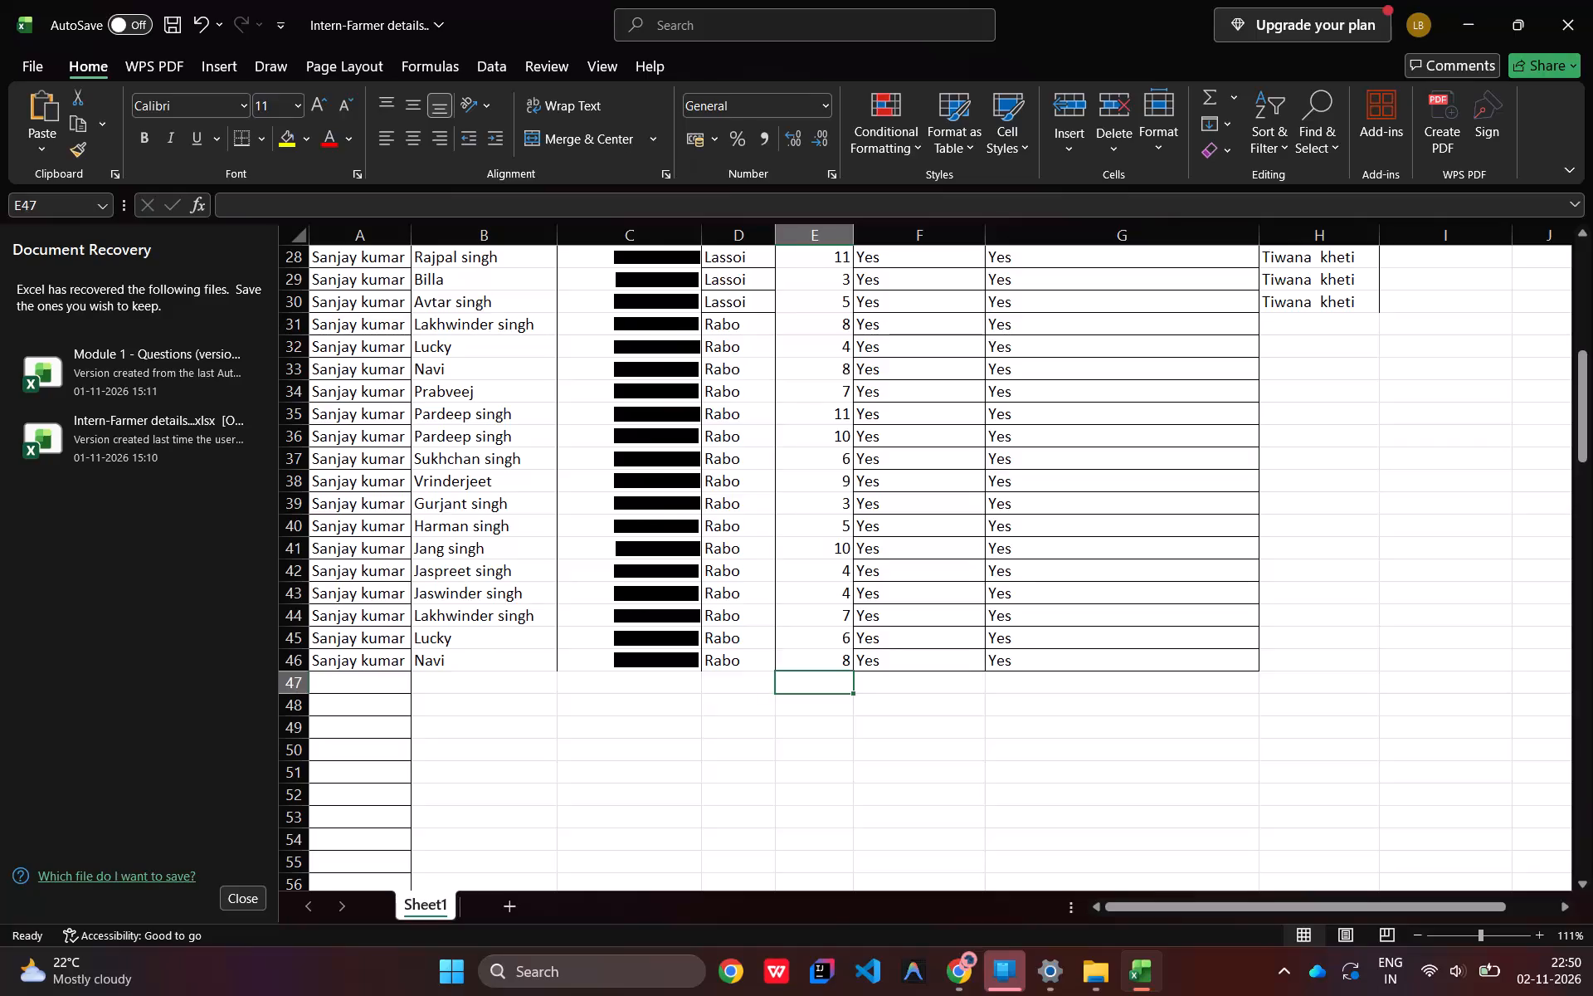
# Enter "Tiwana kheti" in cell H31 of the column that already holds this name for the Lassoi rows.
pyautogui.click(1328, 320)
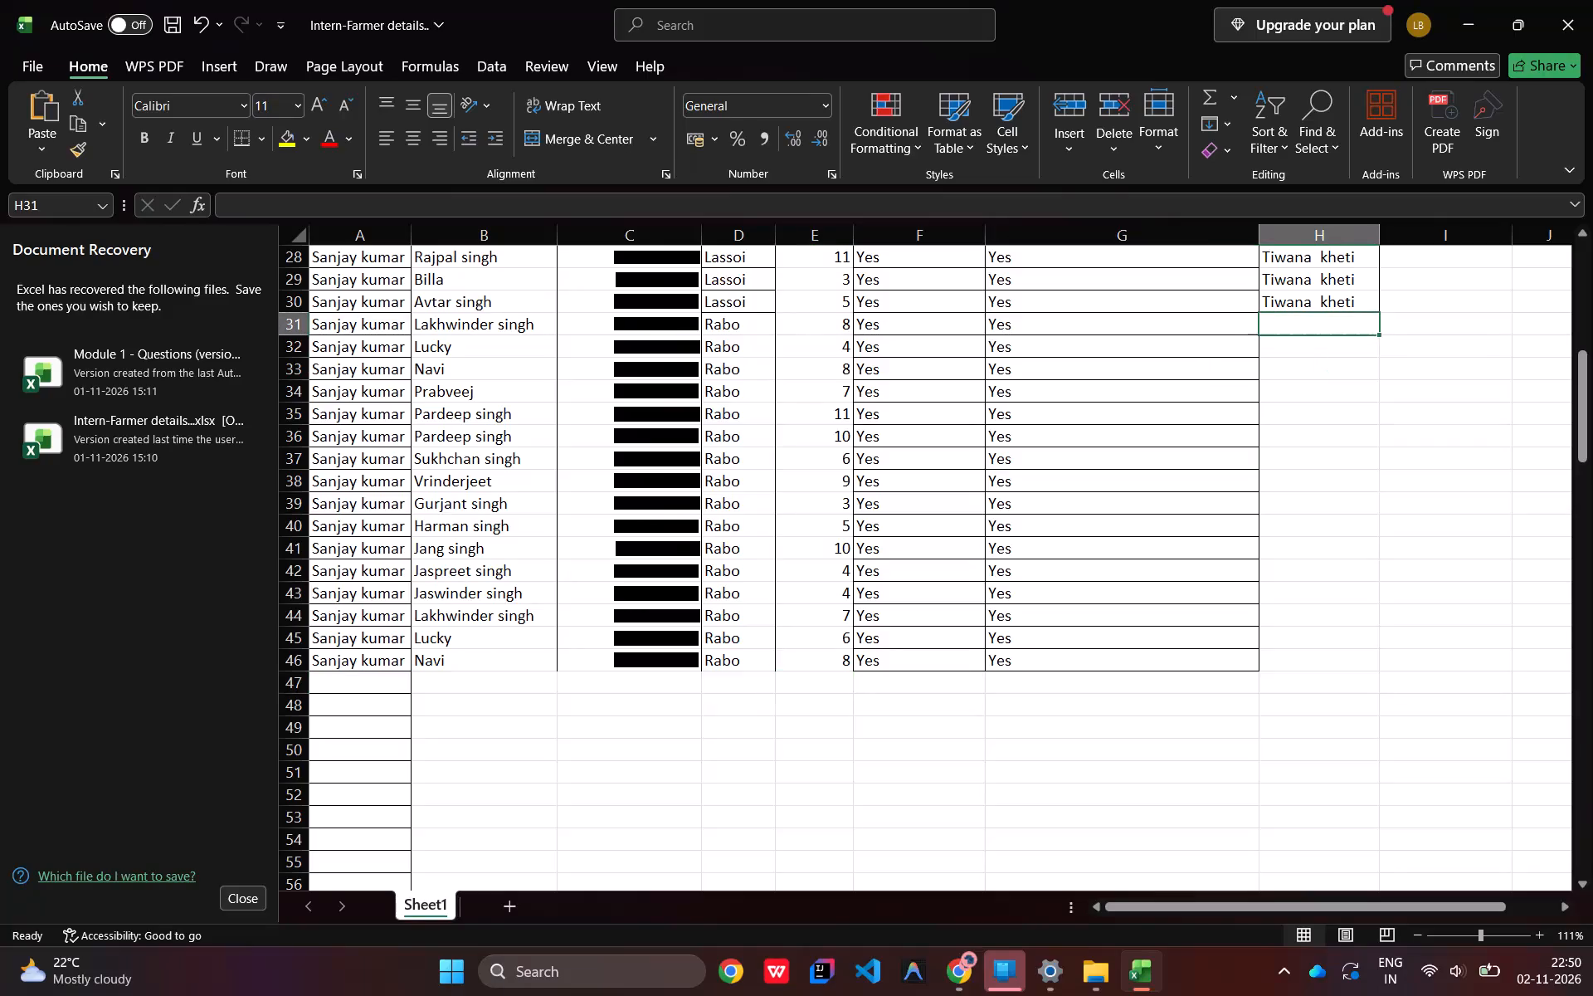
pyautogui.keyDown('shift'); pyautogui.click(1328, 320); pyautogui.keyUp('shift')
pyautogui.hotkey('shift', 't')
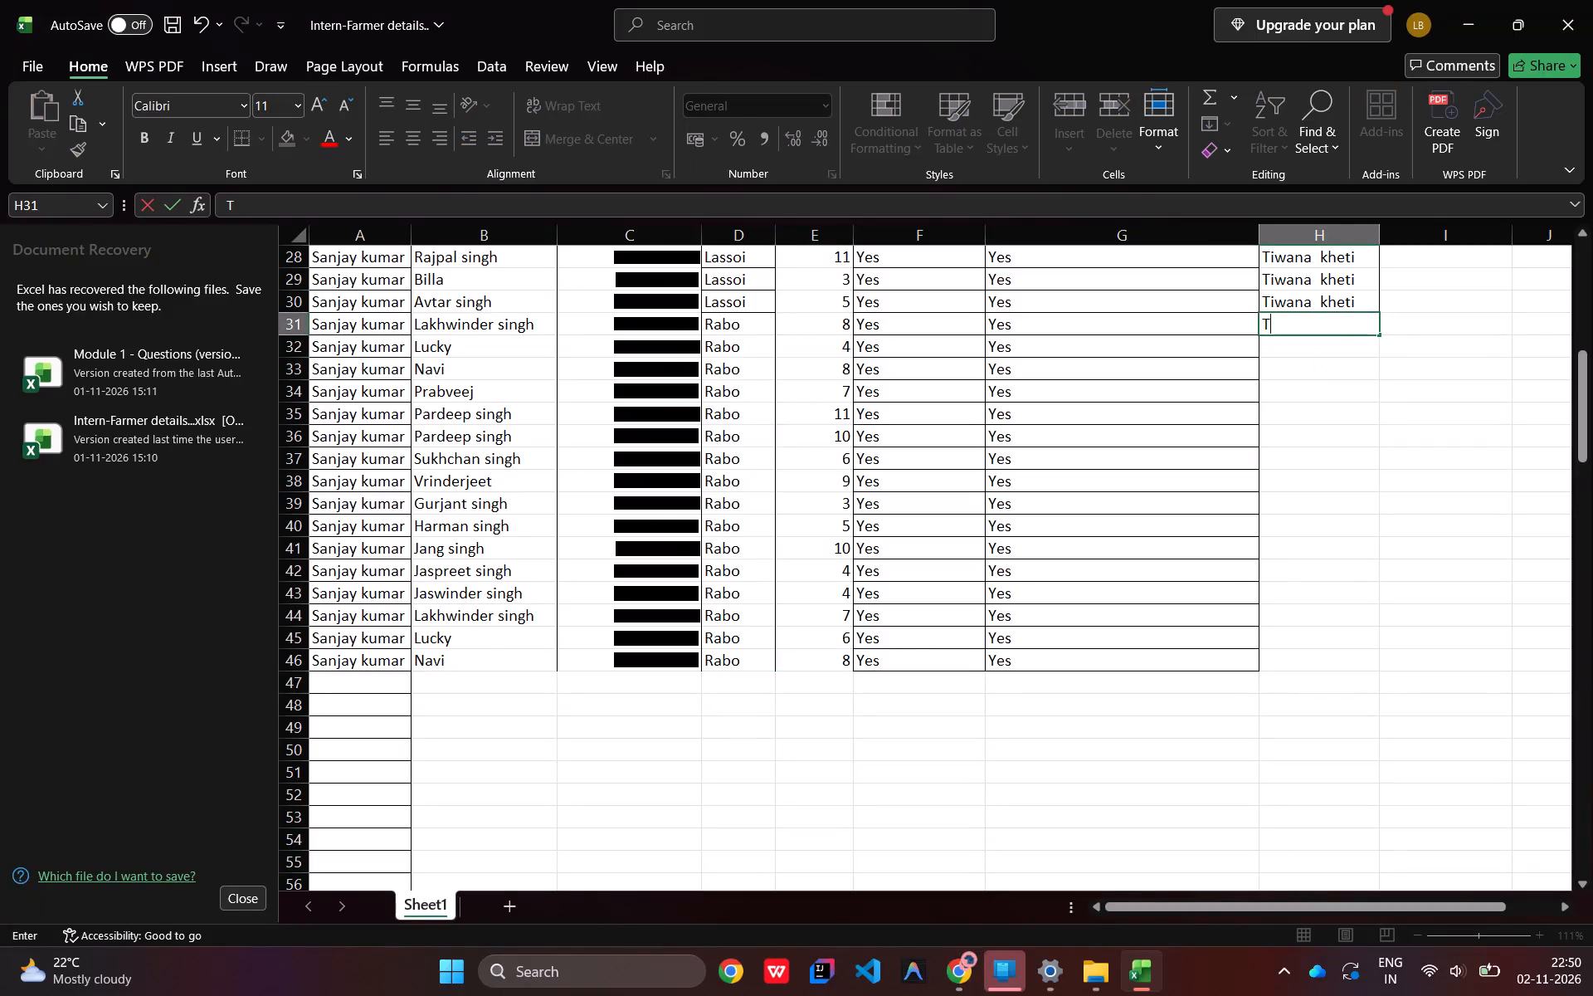
pyautogui.write('iwana')
pyautogui.press('space')
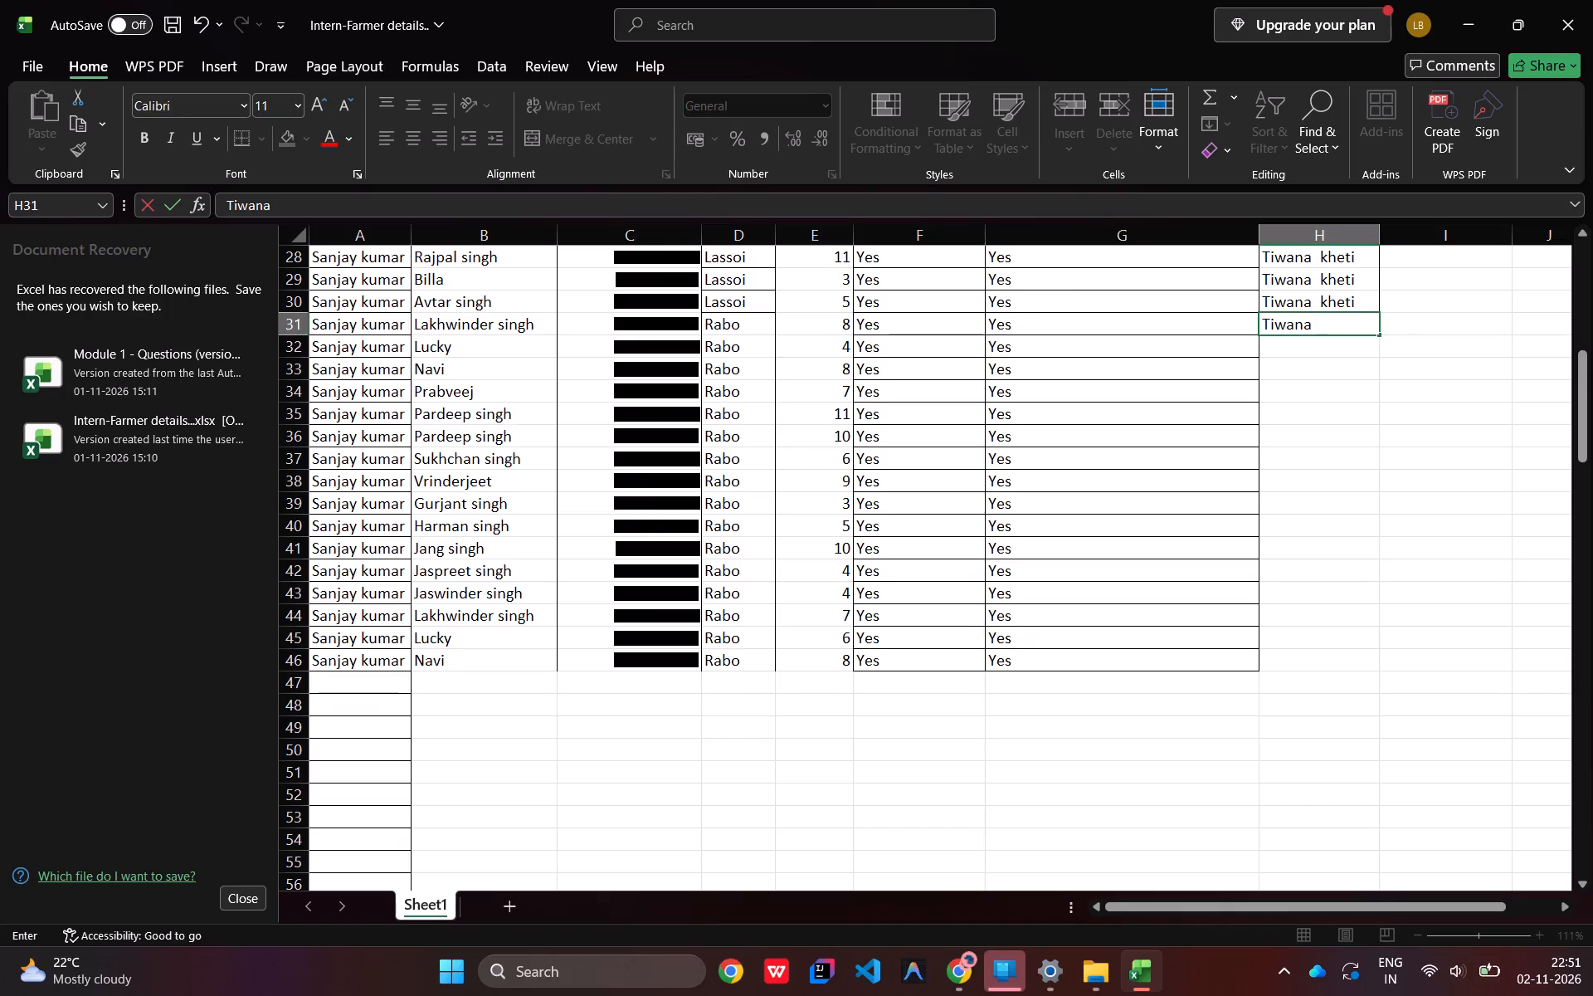
pyautogui.write('kheti')
pyautogui.press('space')
pyautogui.press('Down')
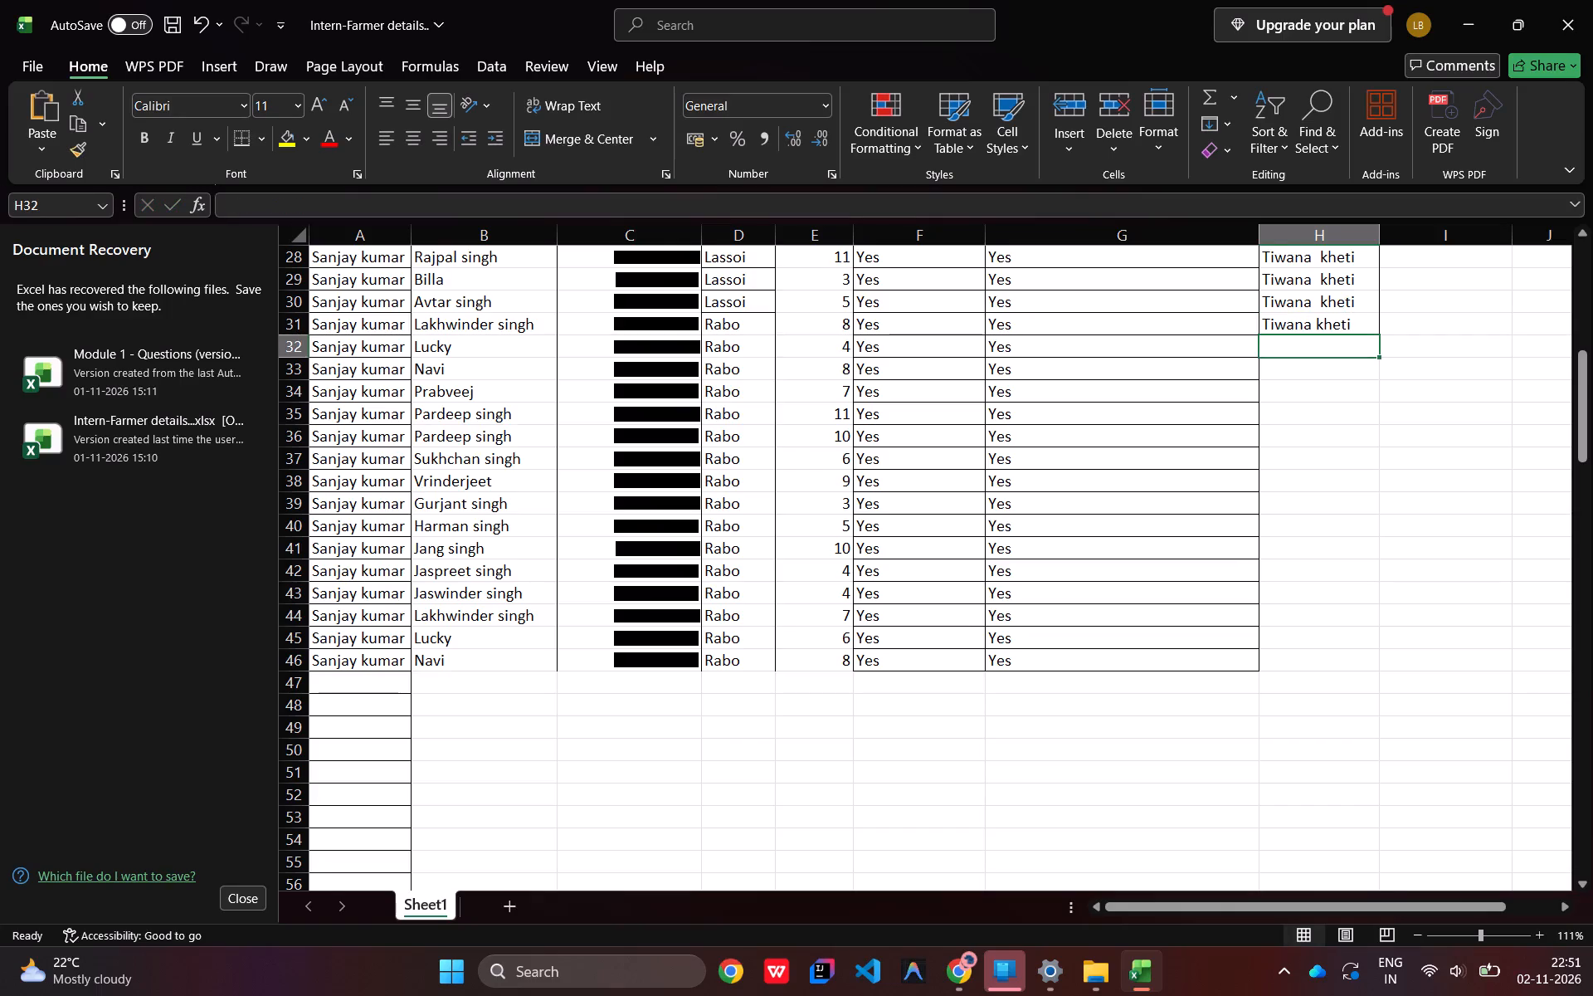
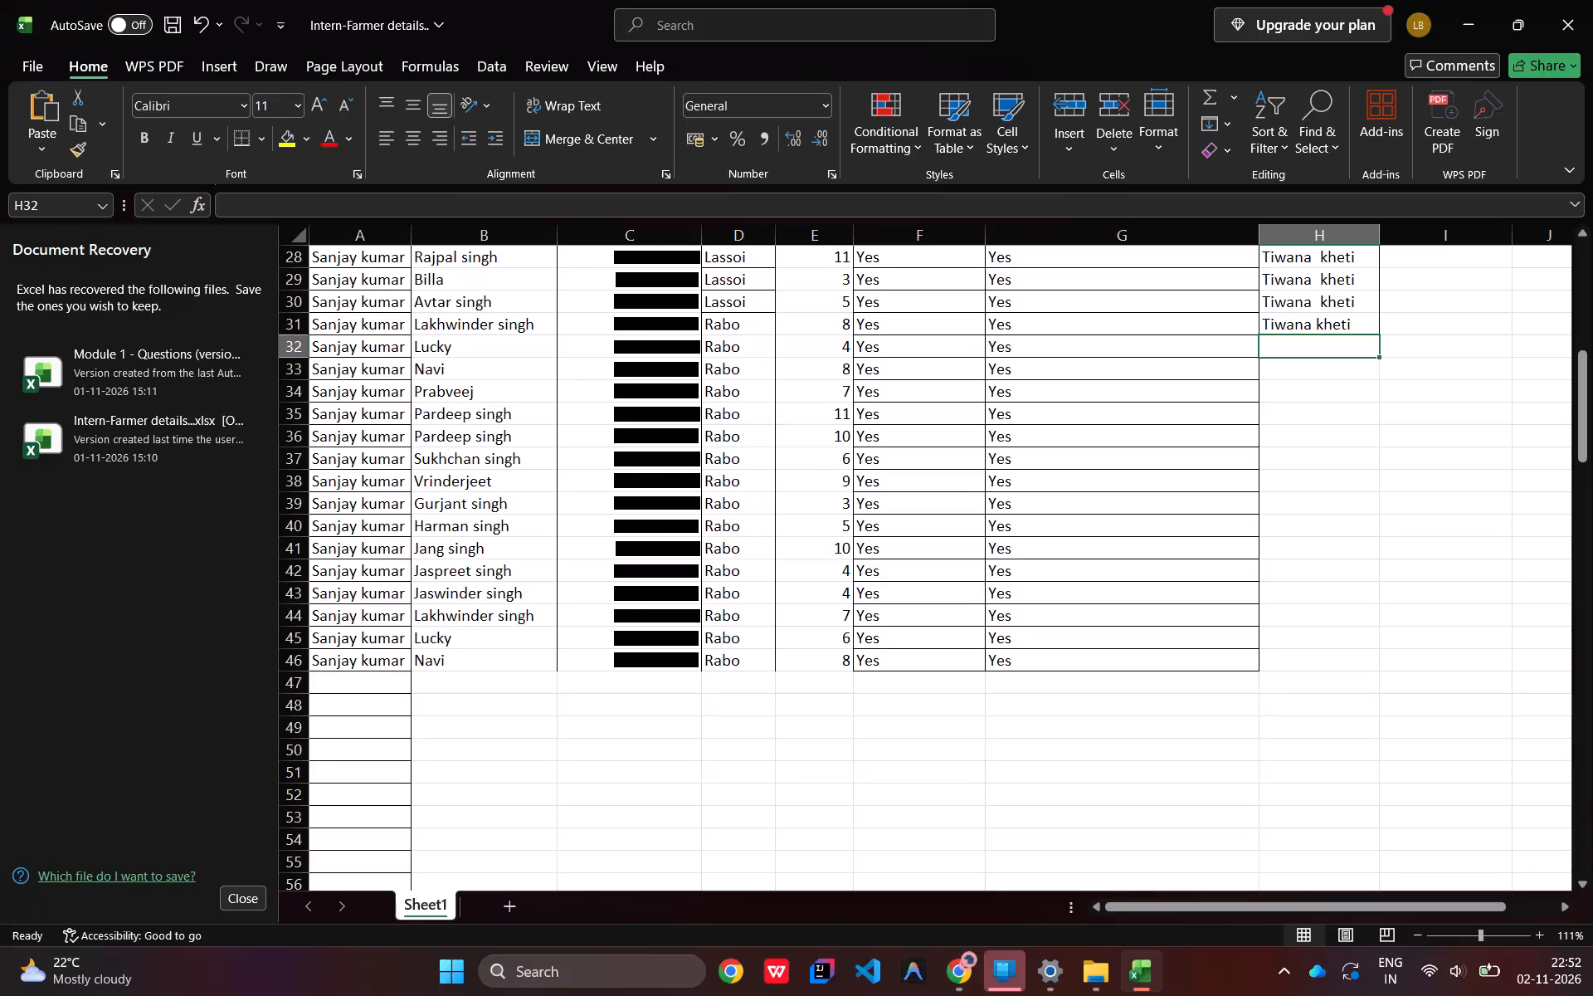
# Fill the "Tiwana kheti" entry from H31 down through H46 for the Rabo rows.
pyautogui.click(1328, 326)
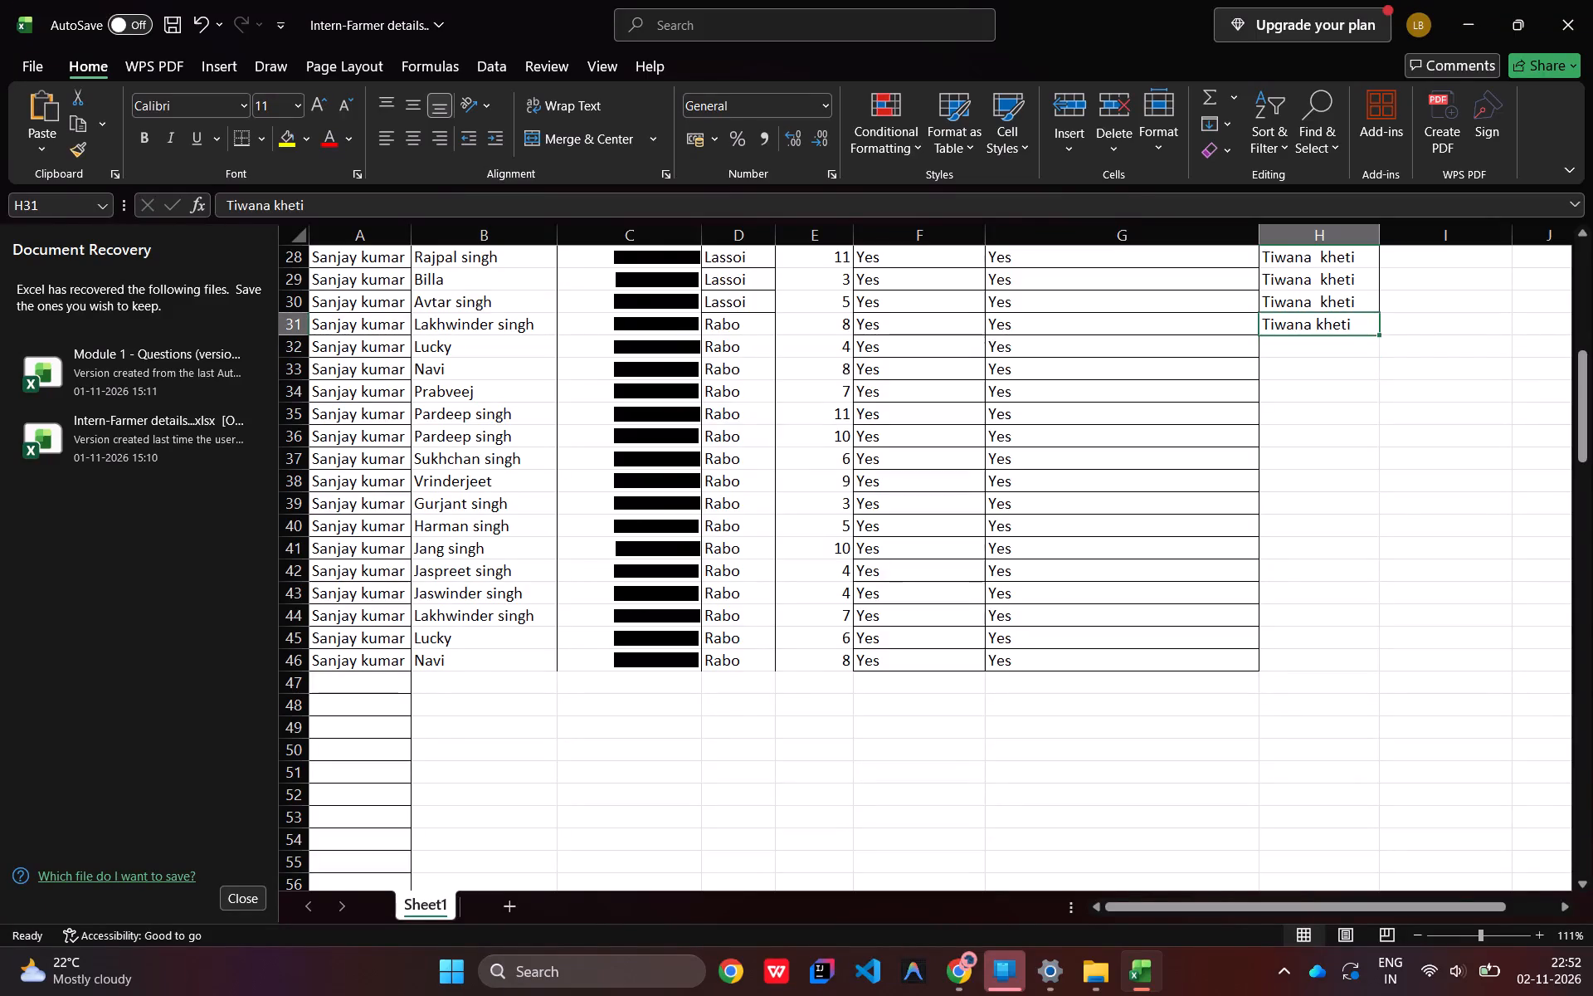
pyautogui.moveTo(1378, 334); pyautogui.dragTo(1376, 366)
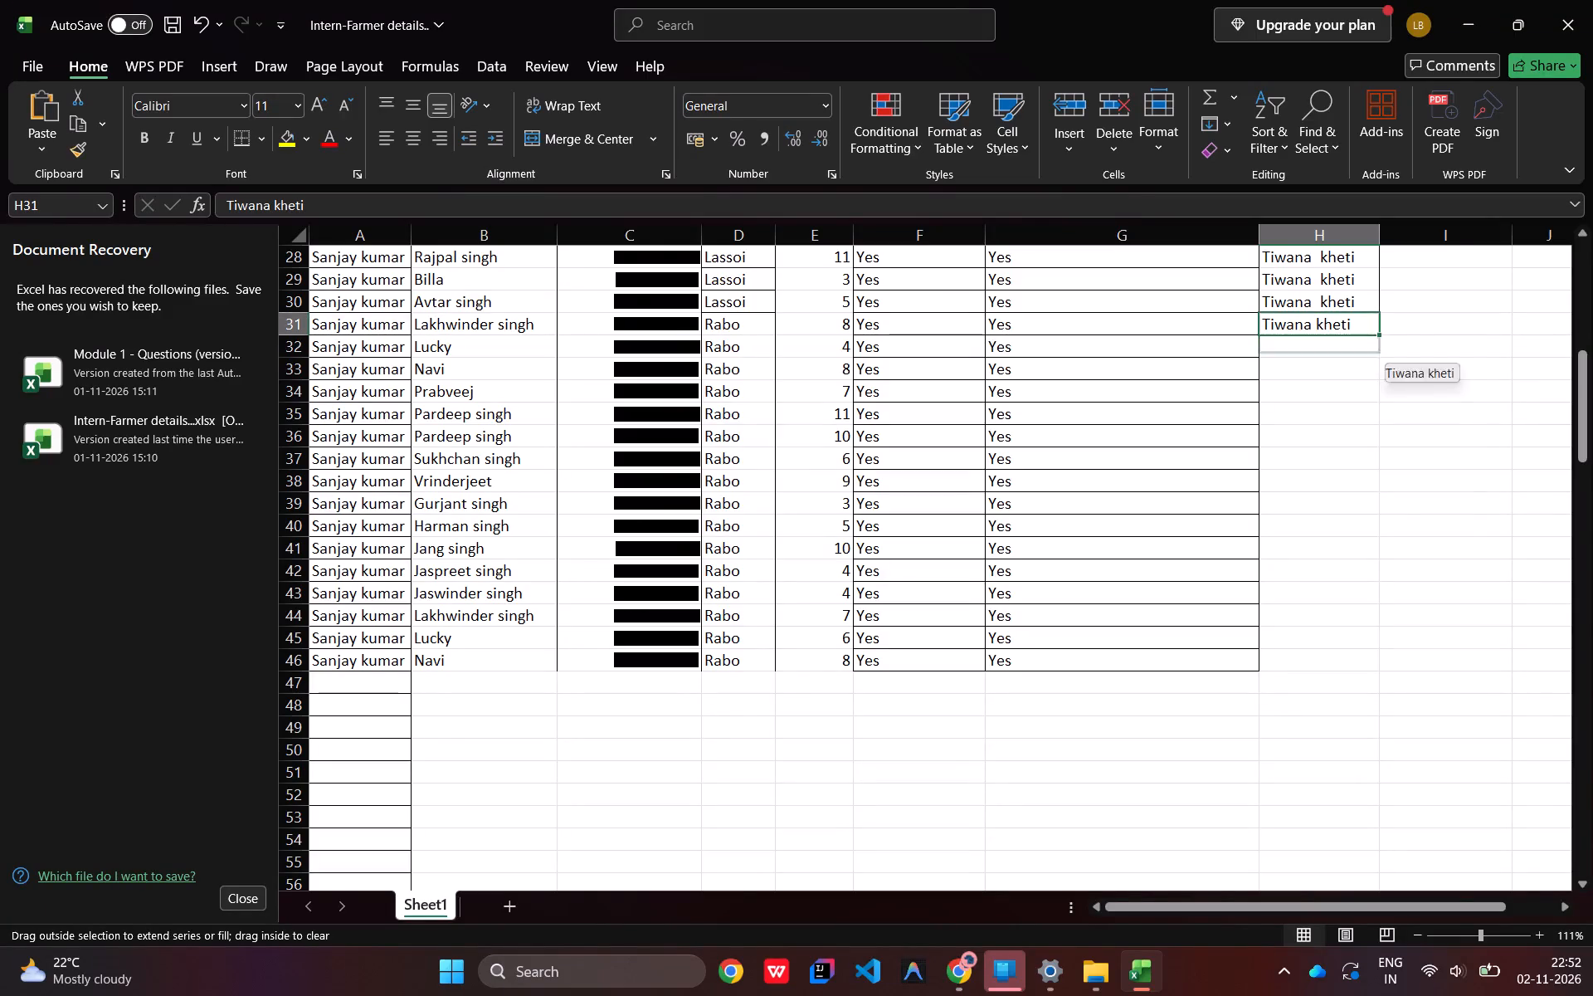
pyautogui.moveTo(1376, 366); pyautogui.dragTo(1402, 667)
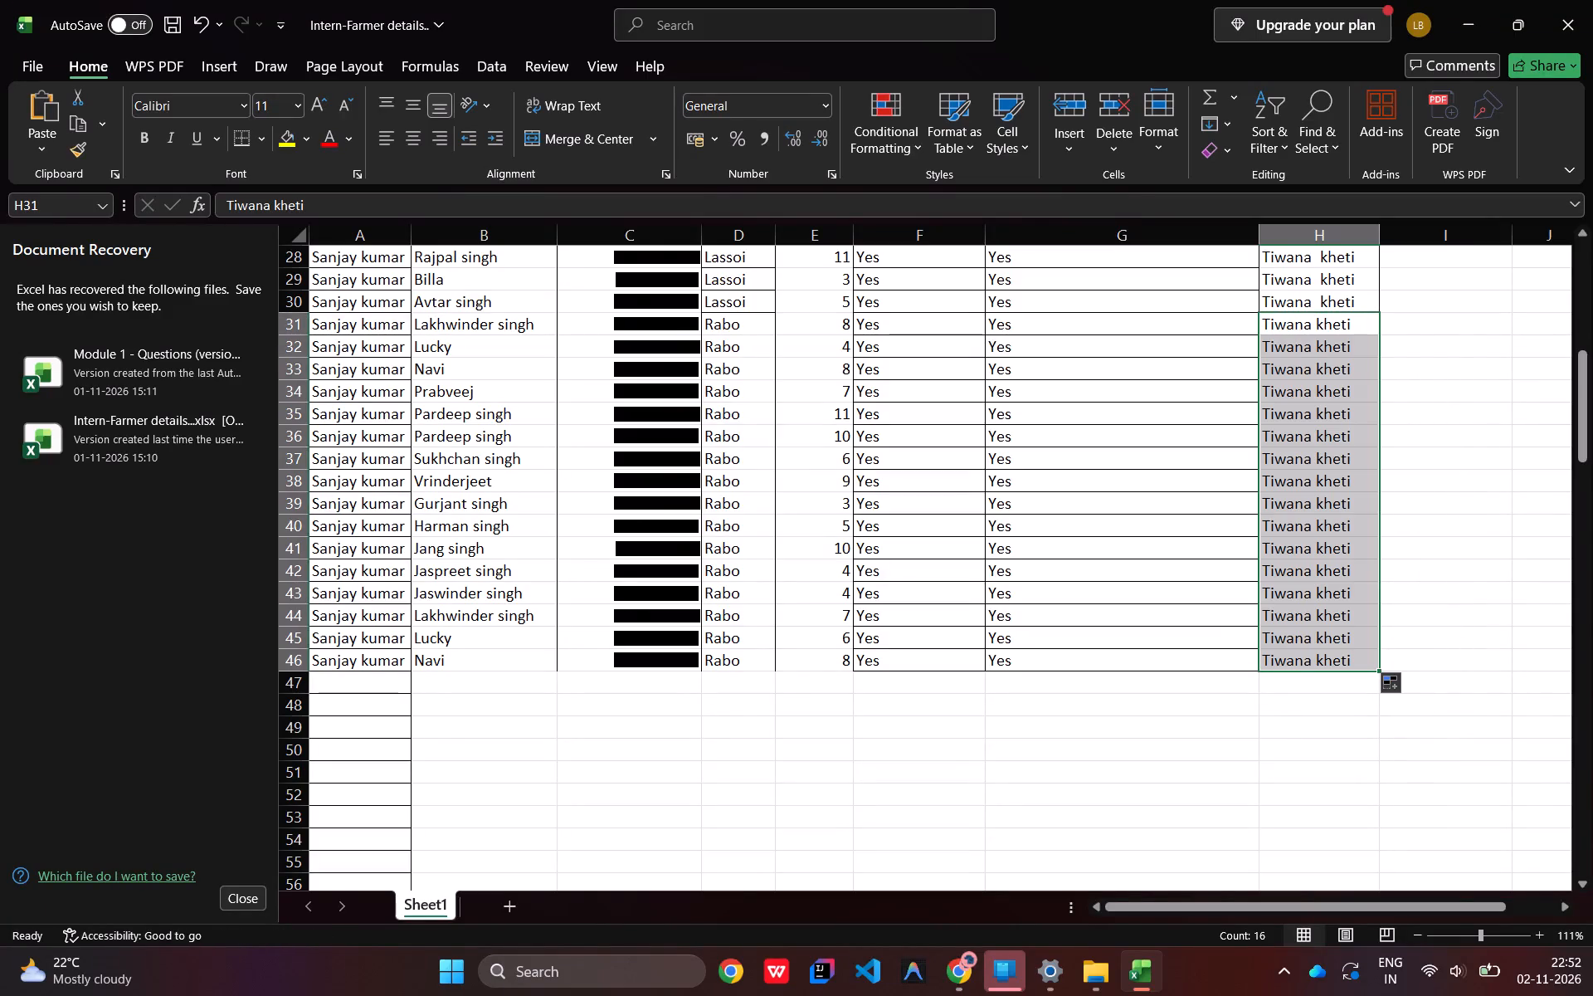
pyautogui.click(1415, 608)
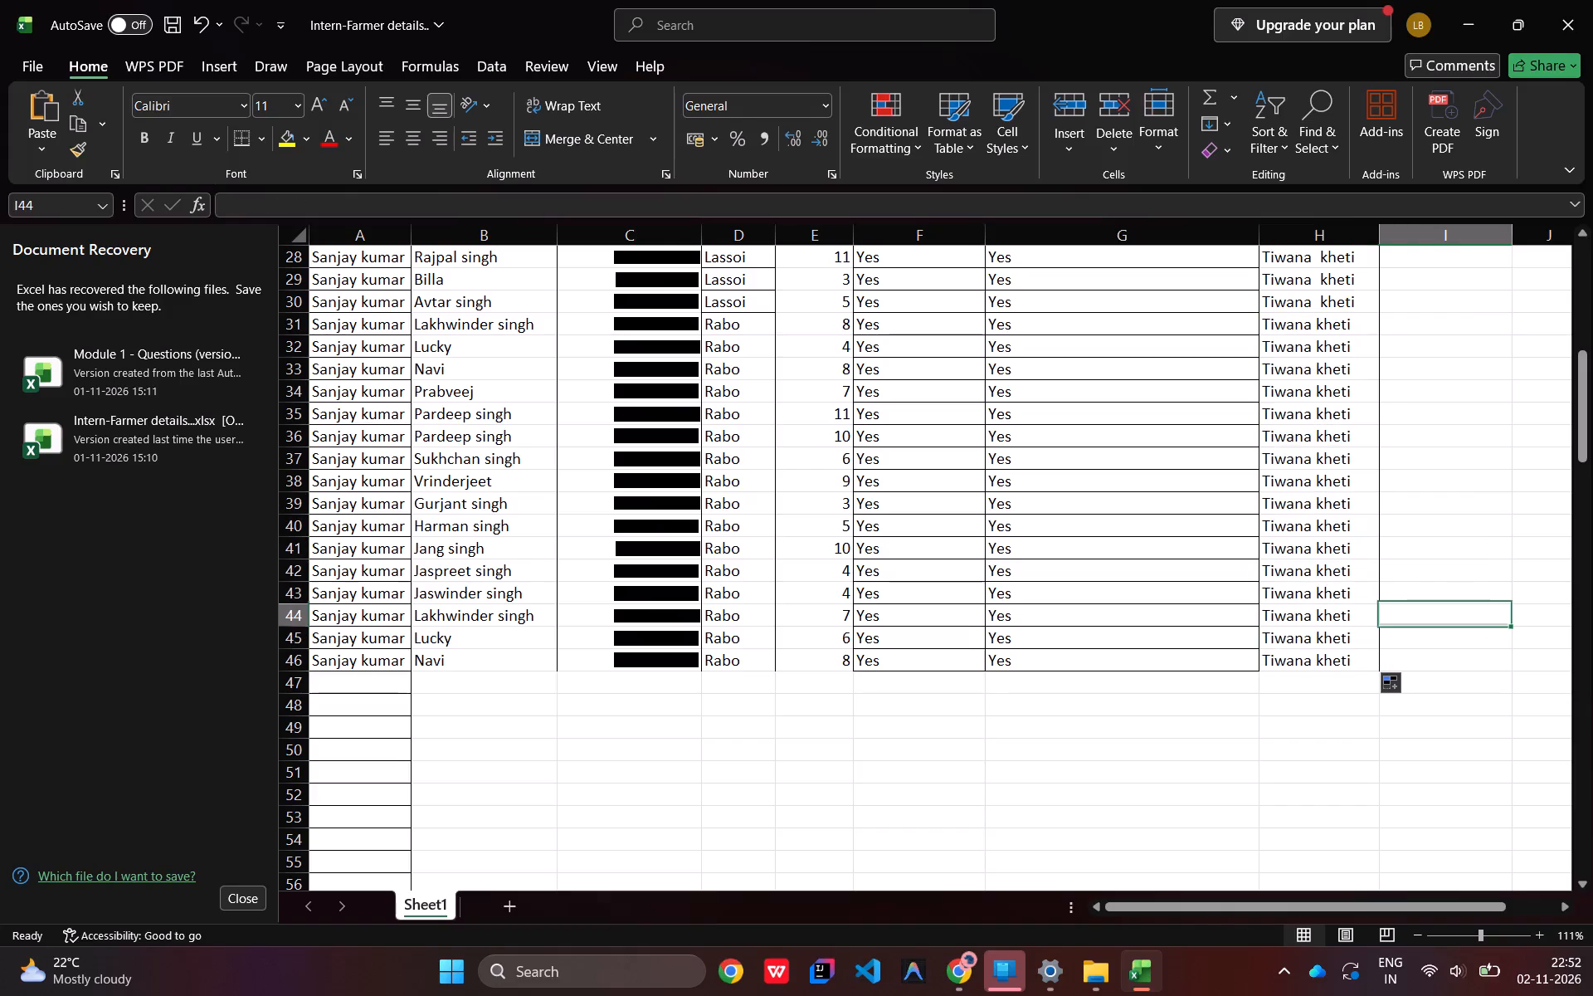
# Save the workbook under its current name.
pyautogui.click(36, 66)
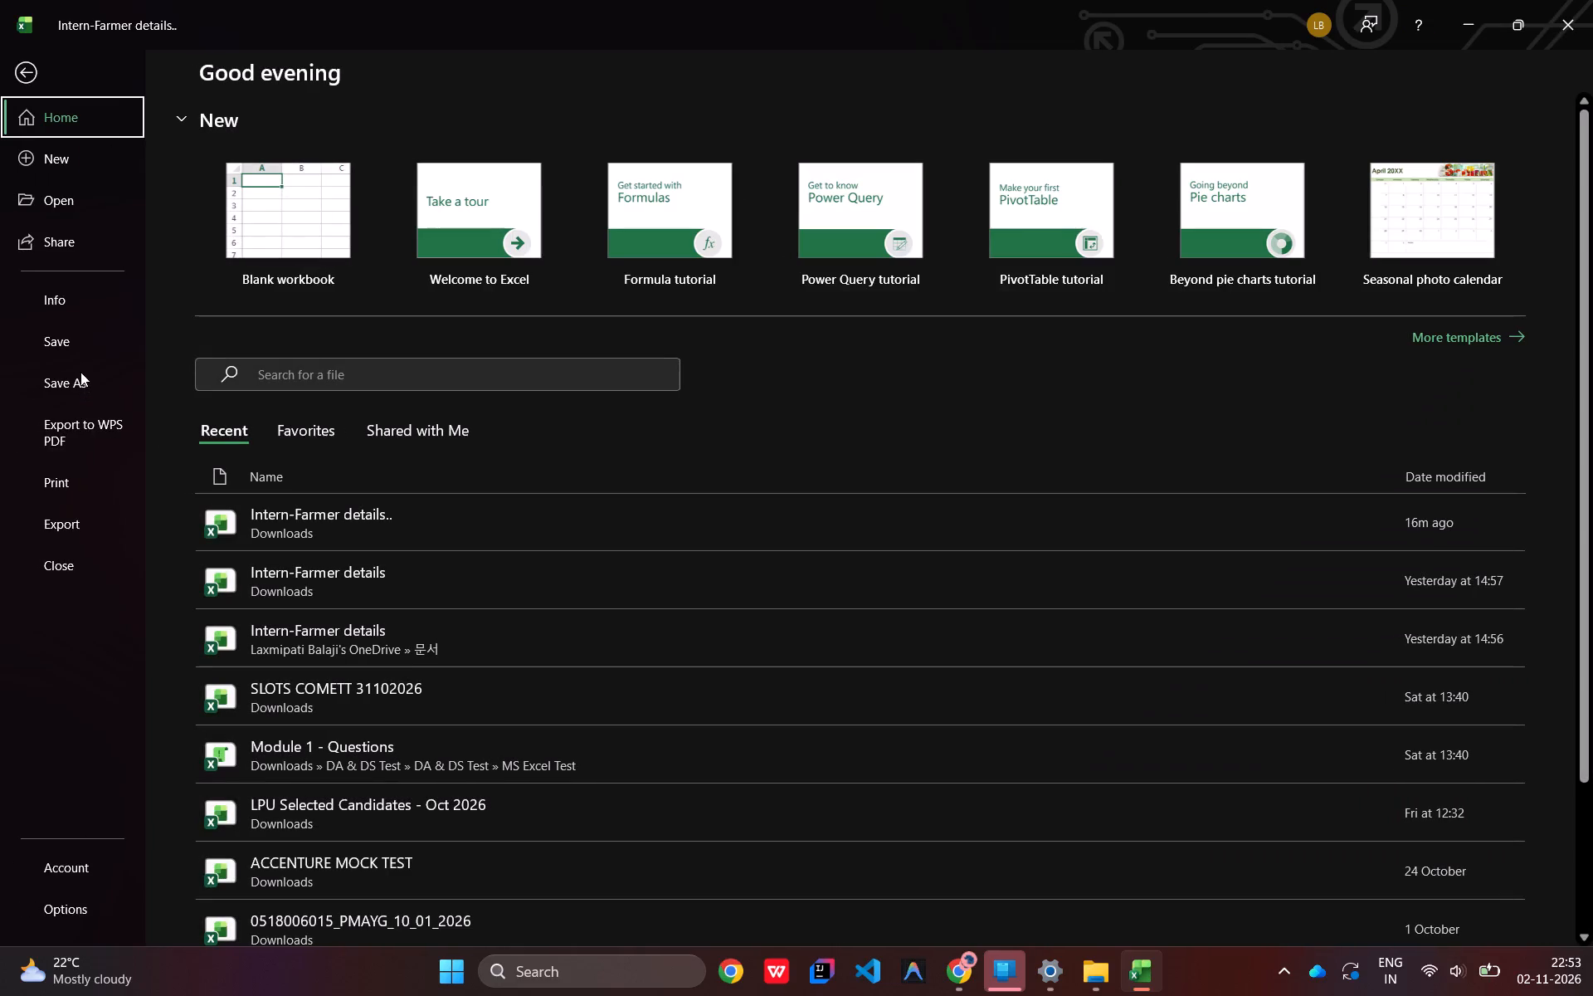
pyautogui.click(80, 340)
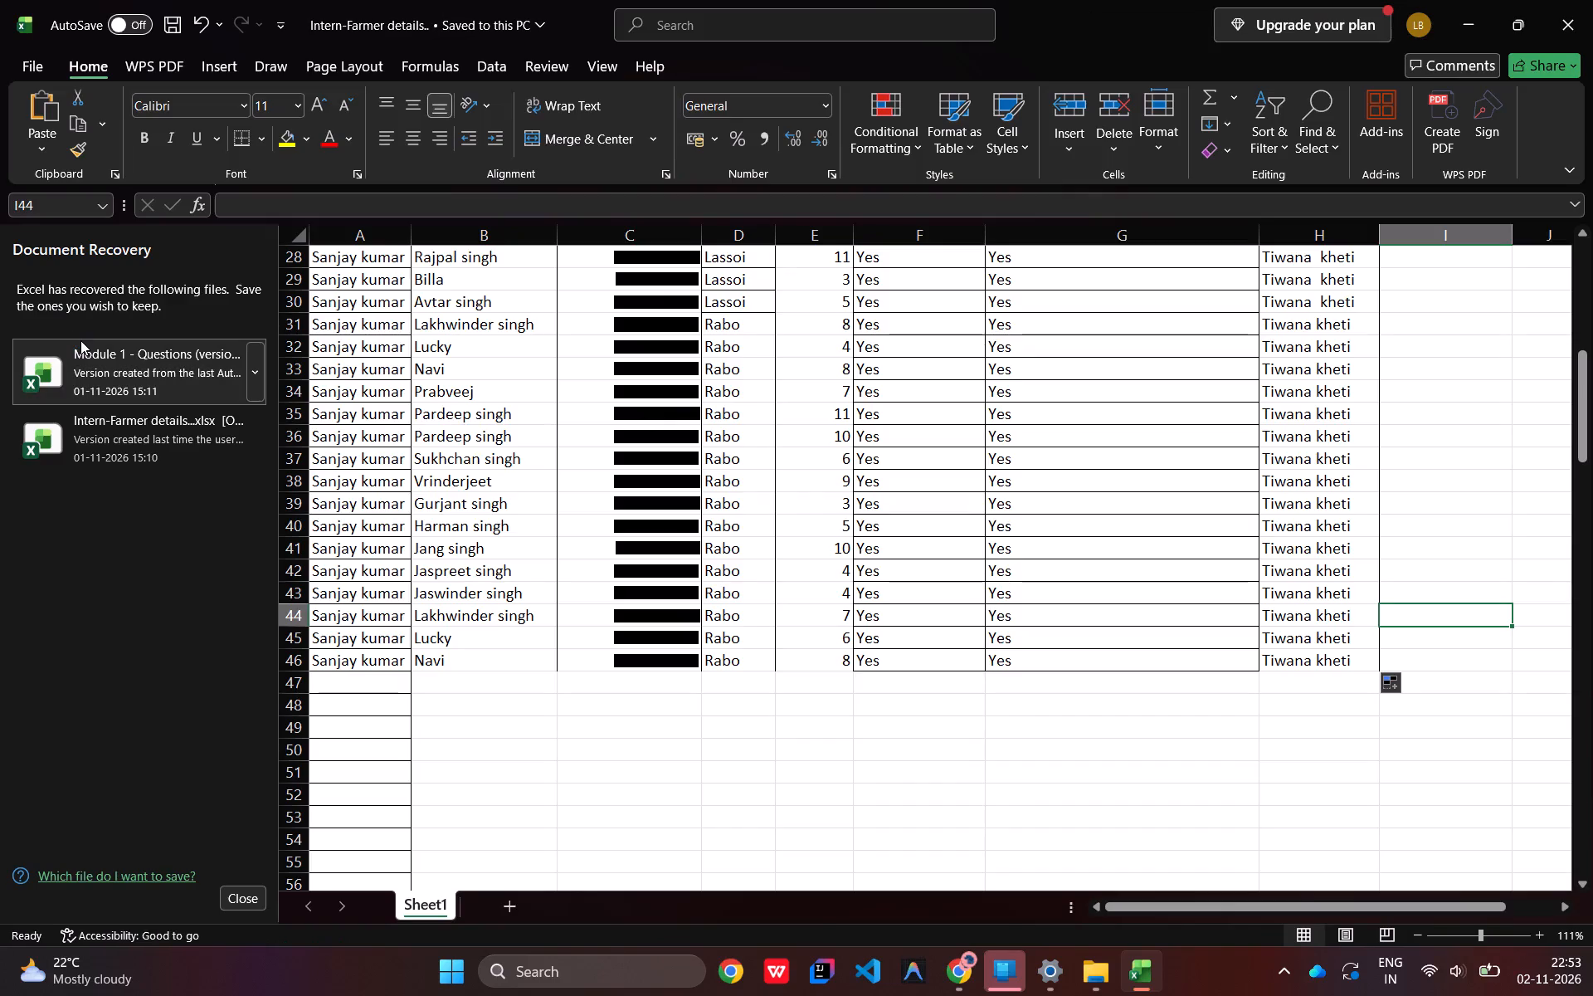
# Save a copy of the workbook in Downloads as "Intern-Farmer details#", in Excel Workbook format.
pyautogui.click(27, 65)
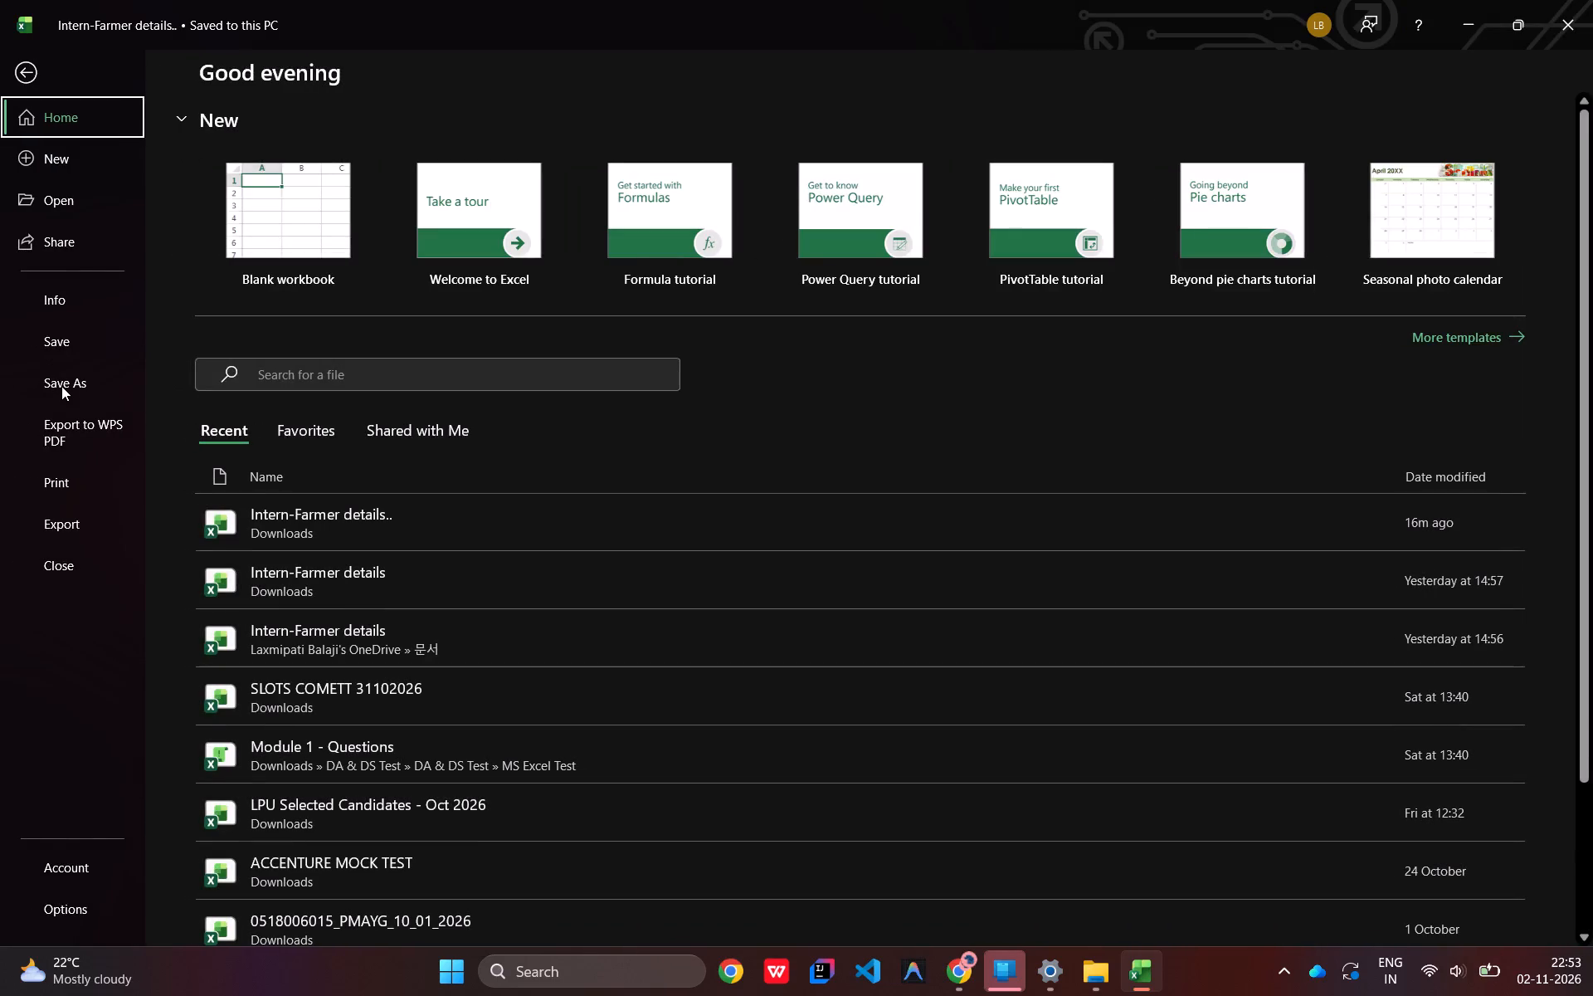
pyautogui.click(61, 386)
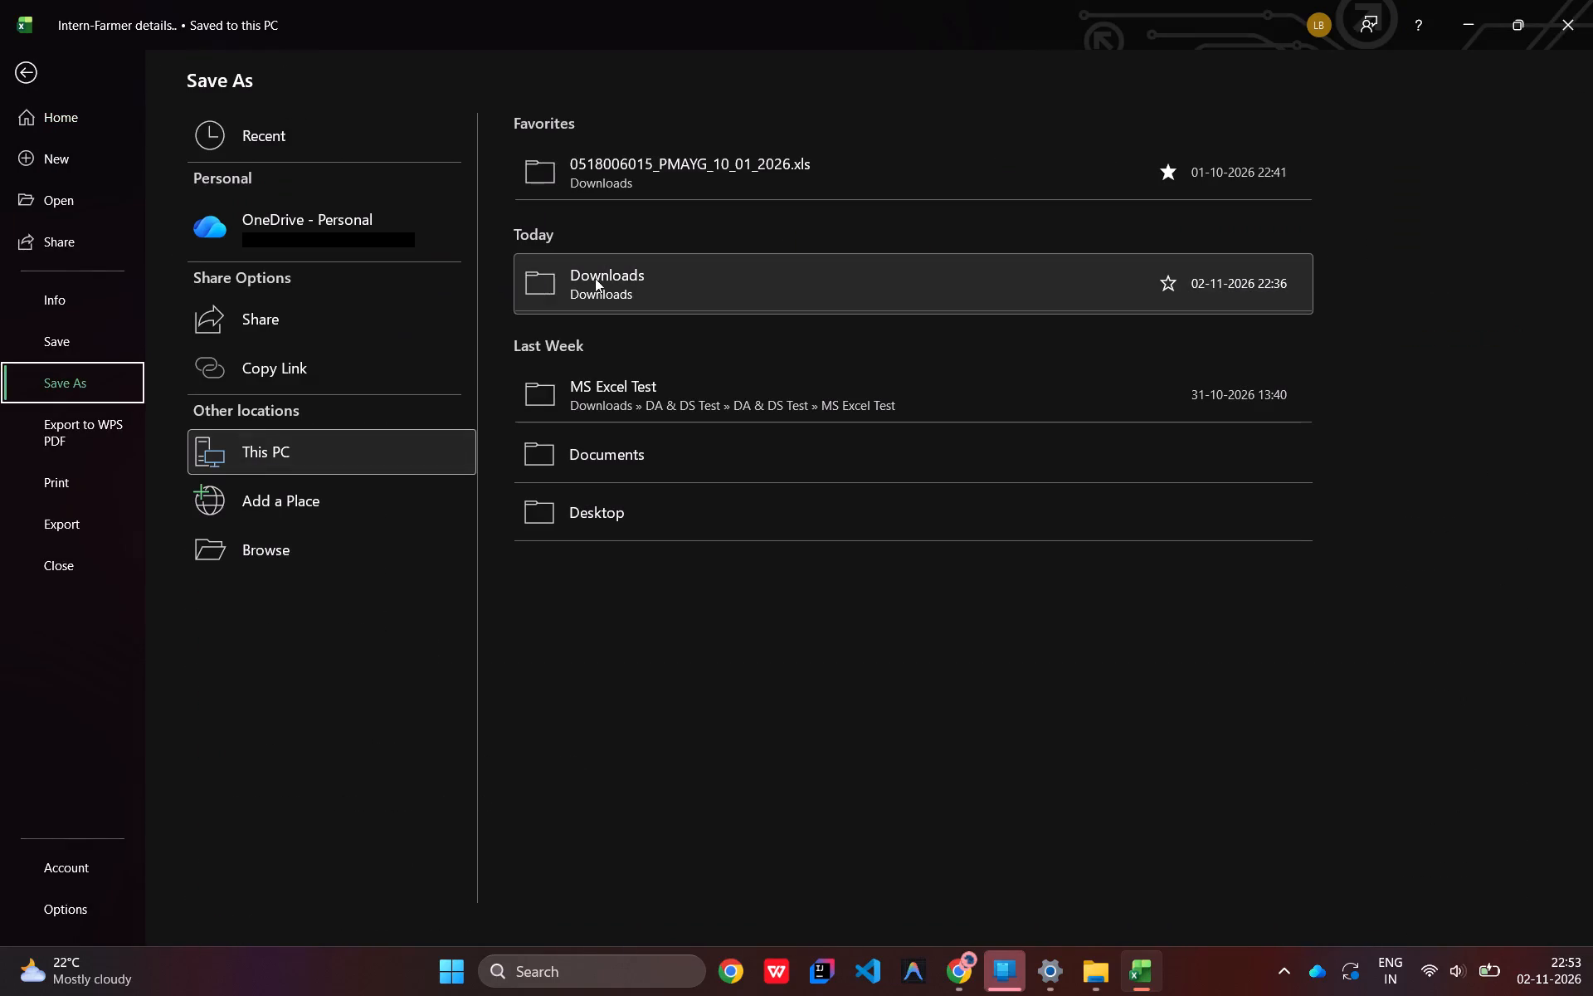
pyautogui.click(600, 279)
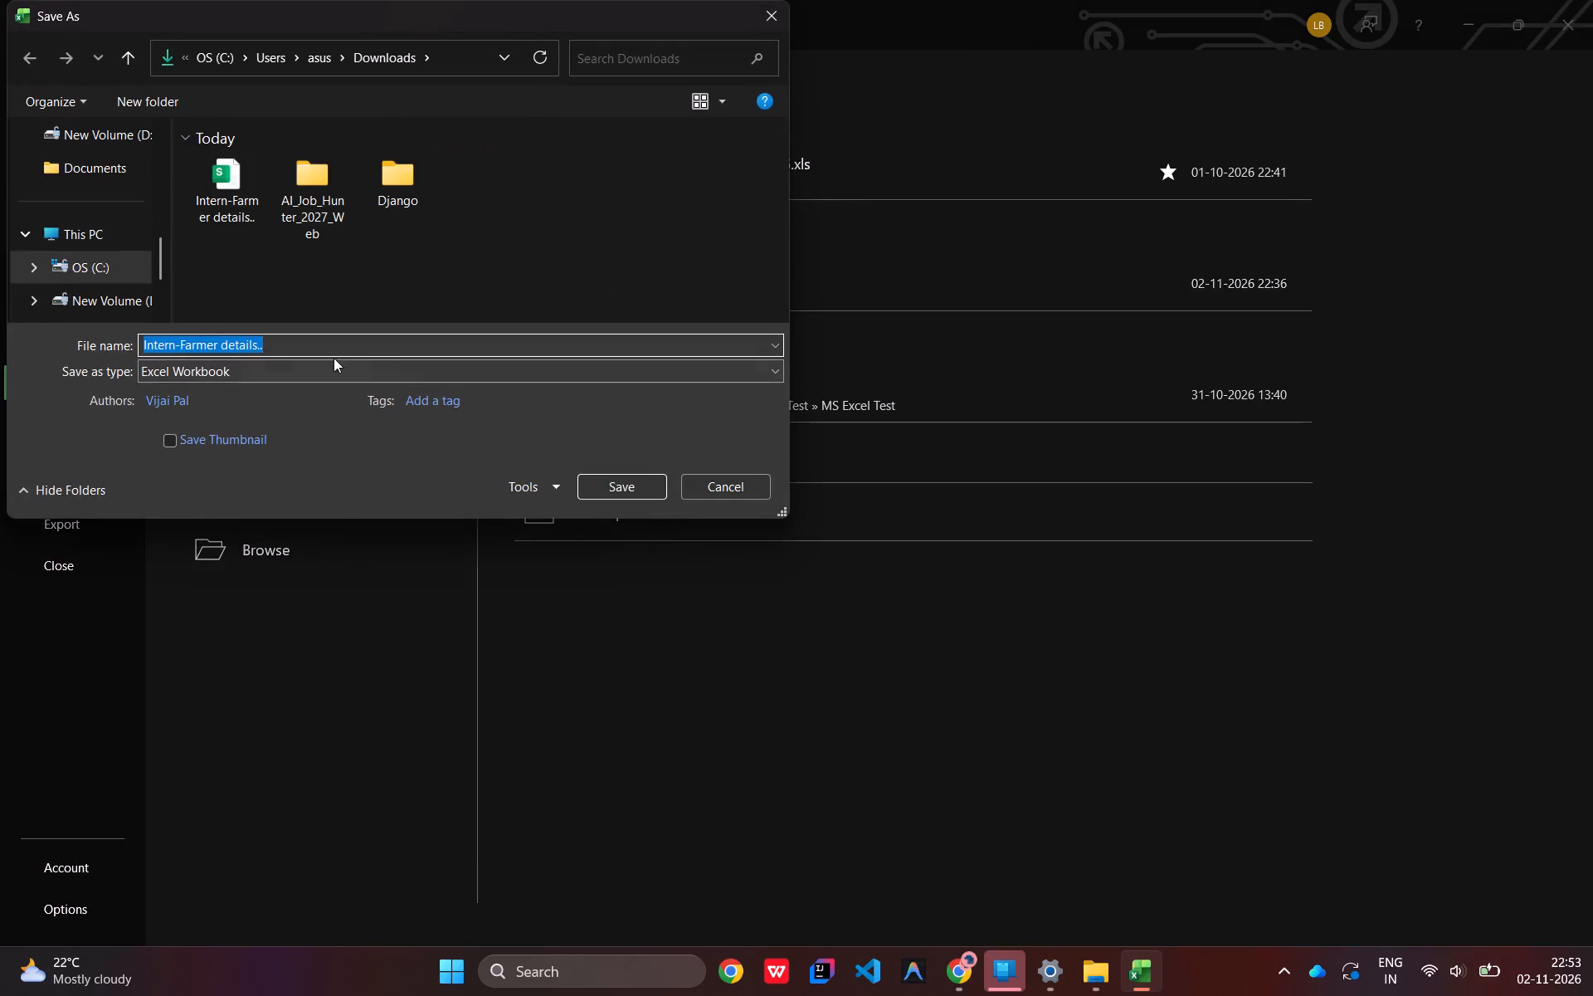
pyautogui.click(326, 346)
pyautogui.press('BackSpace')
pyautogui.press('BackSpace')
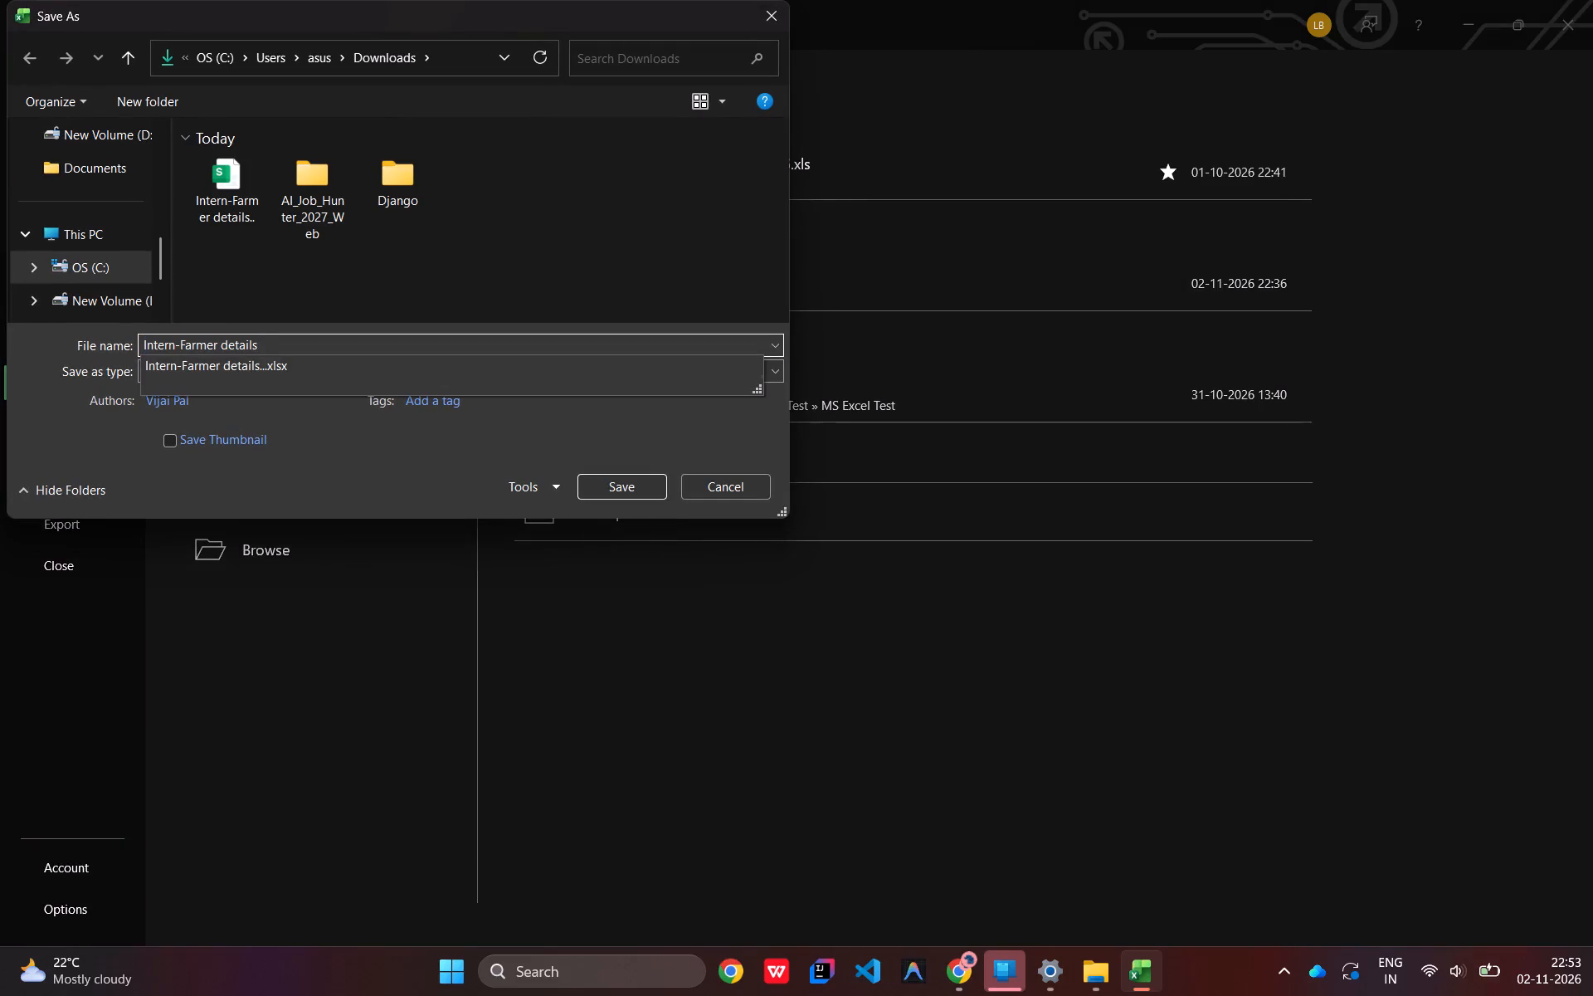
pyautogui.hotkey('shift', '#')
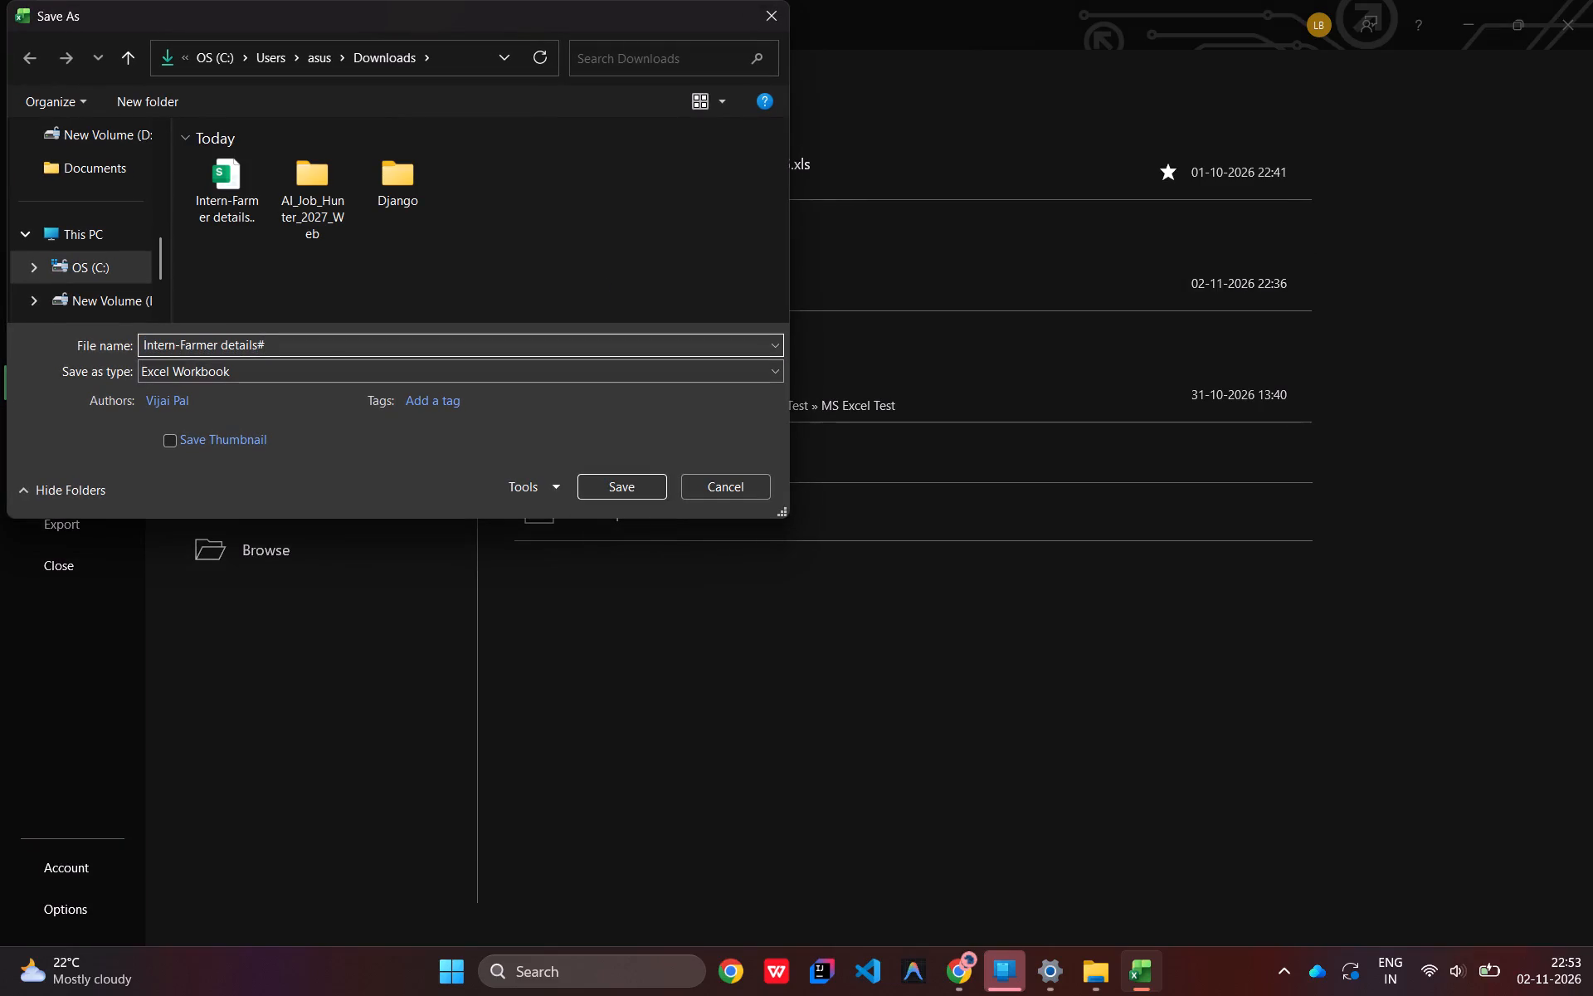
pyautogui.press('Return')
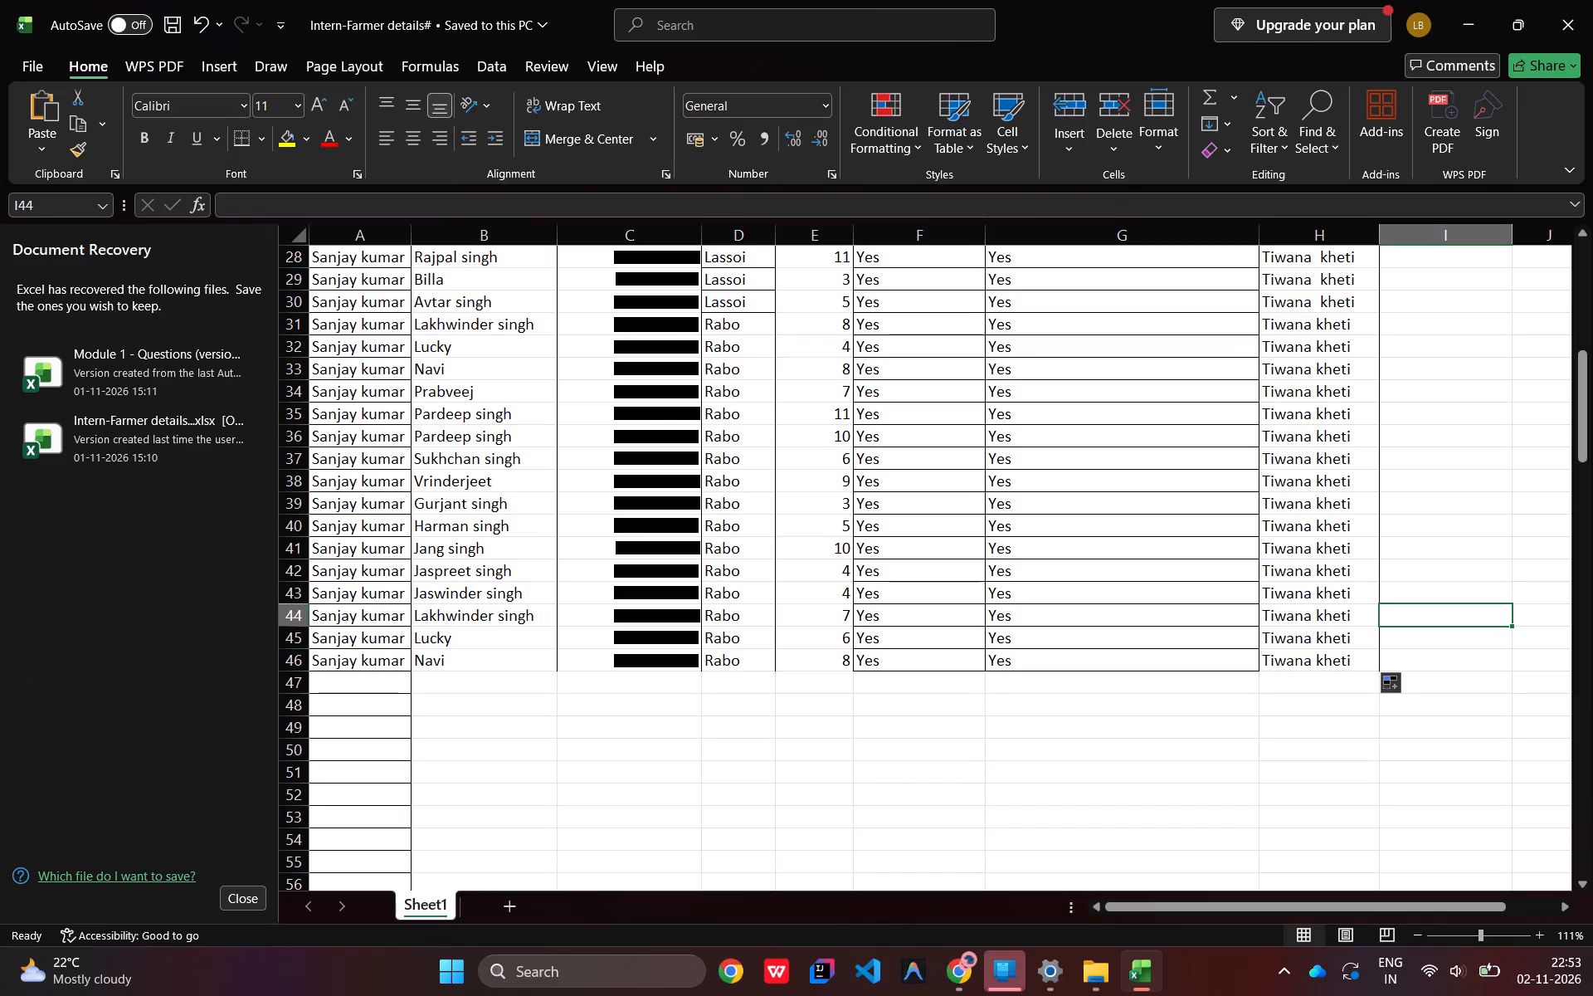
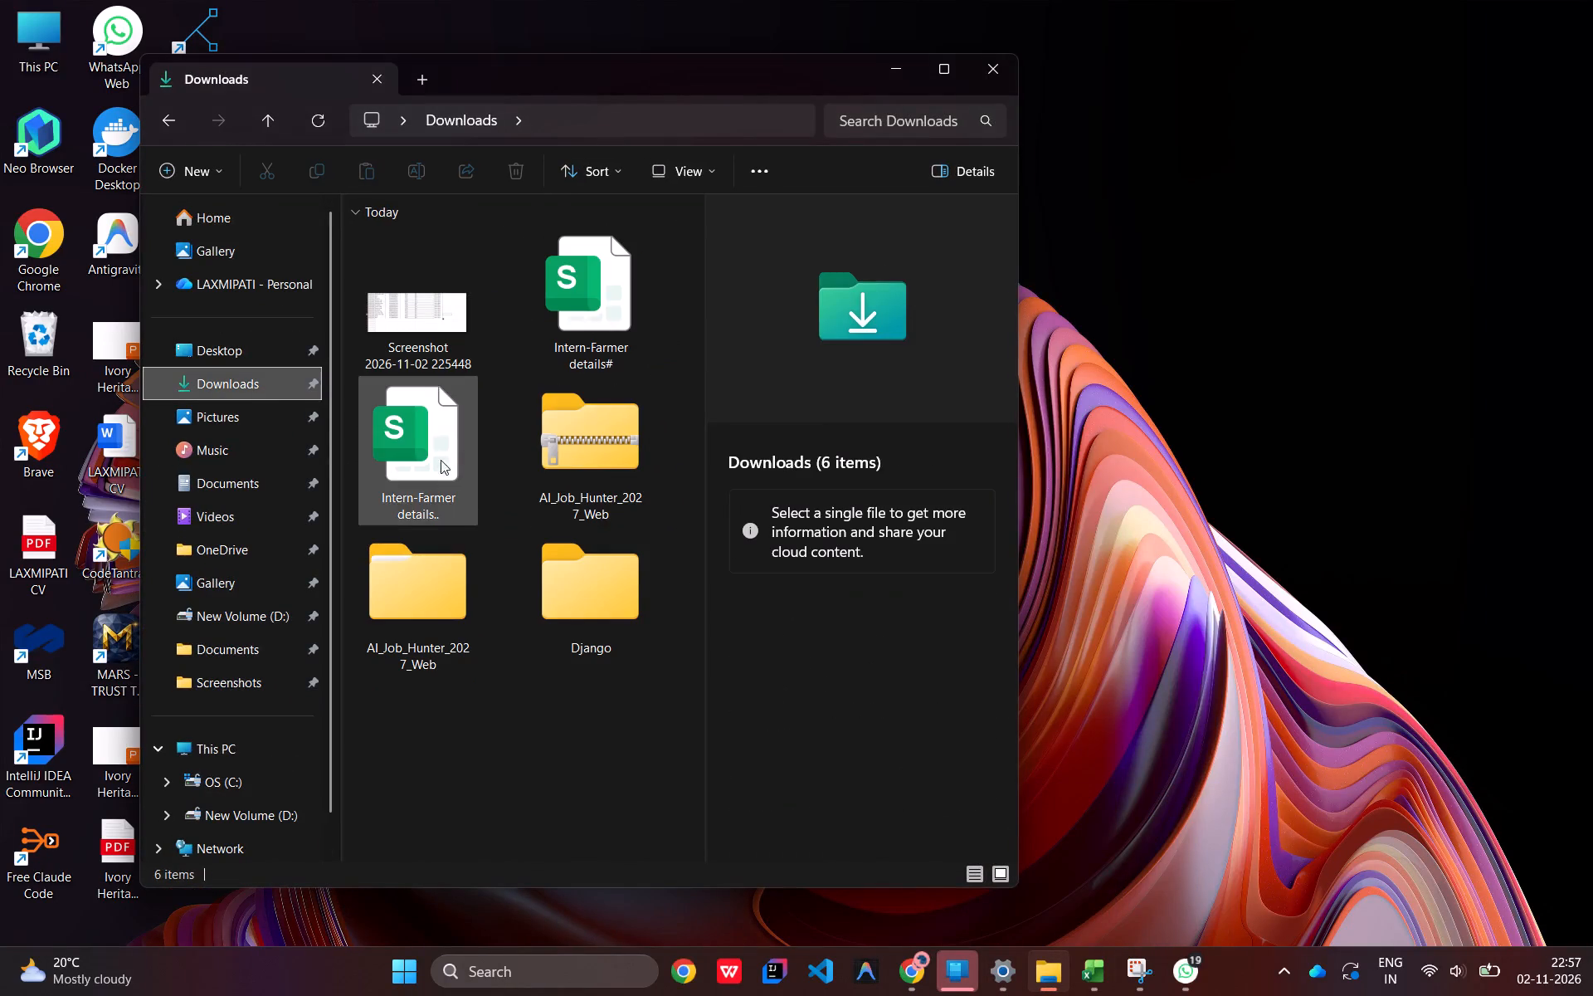
# Open the Downloads workbooks "Intern-Farmer details#" and "Intern-Farmer details.." in turn to check their contents, closing each one after viewing.
pyautogui.doubleClick(594, 307)
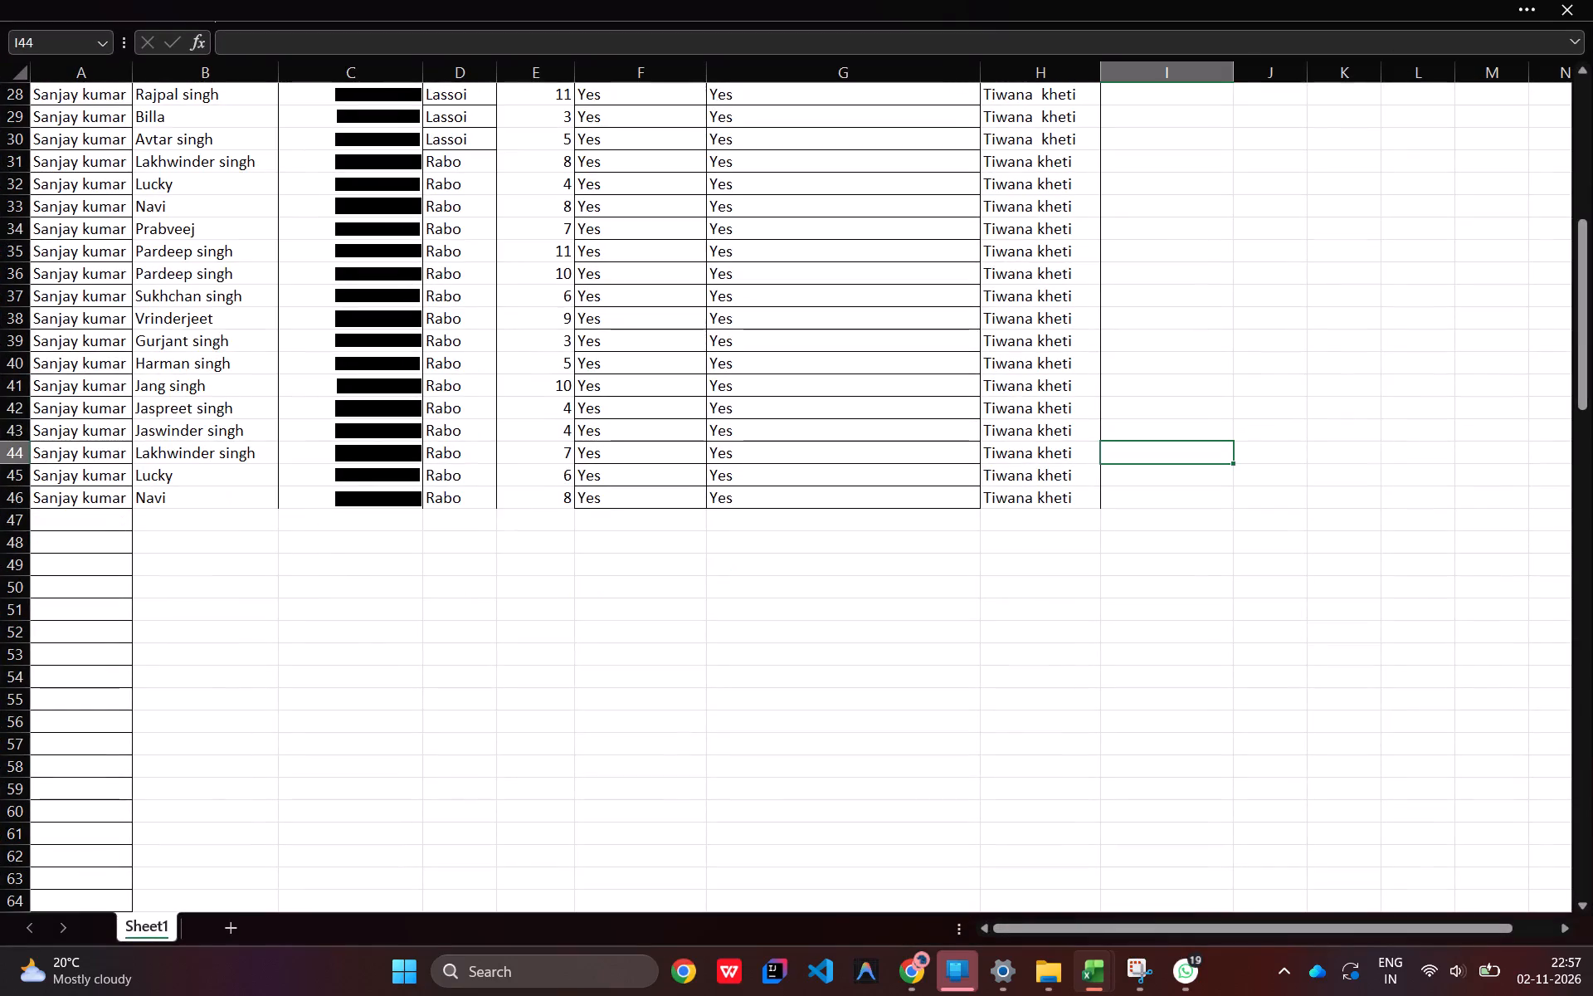
pyautogui.click(1592, 0)
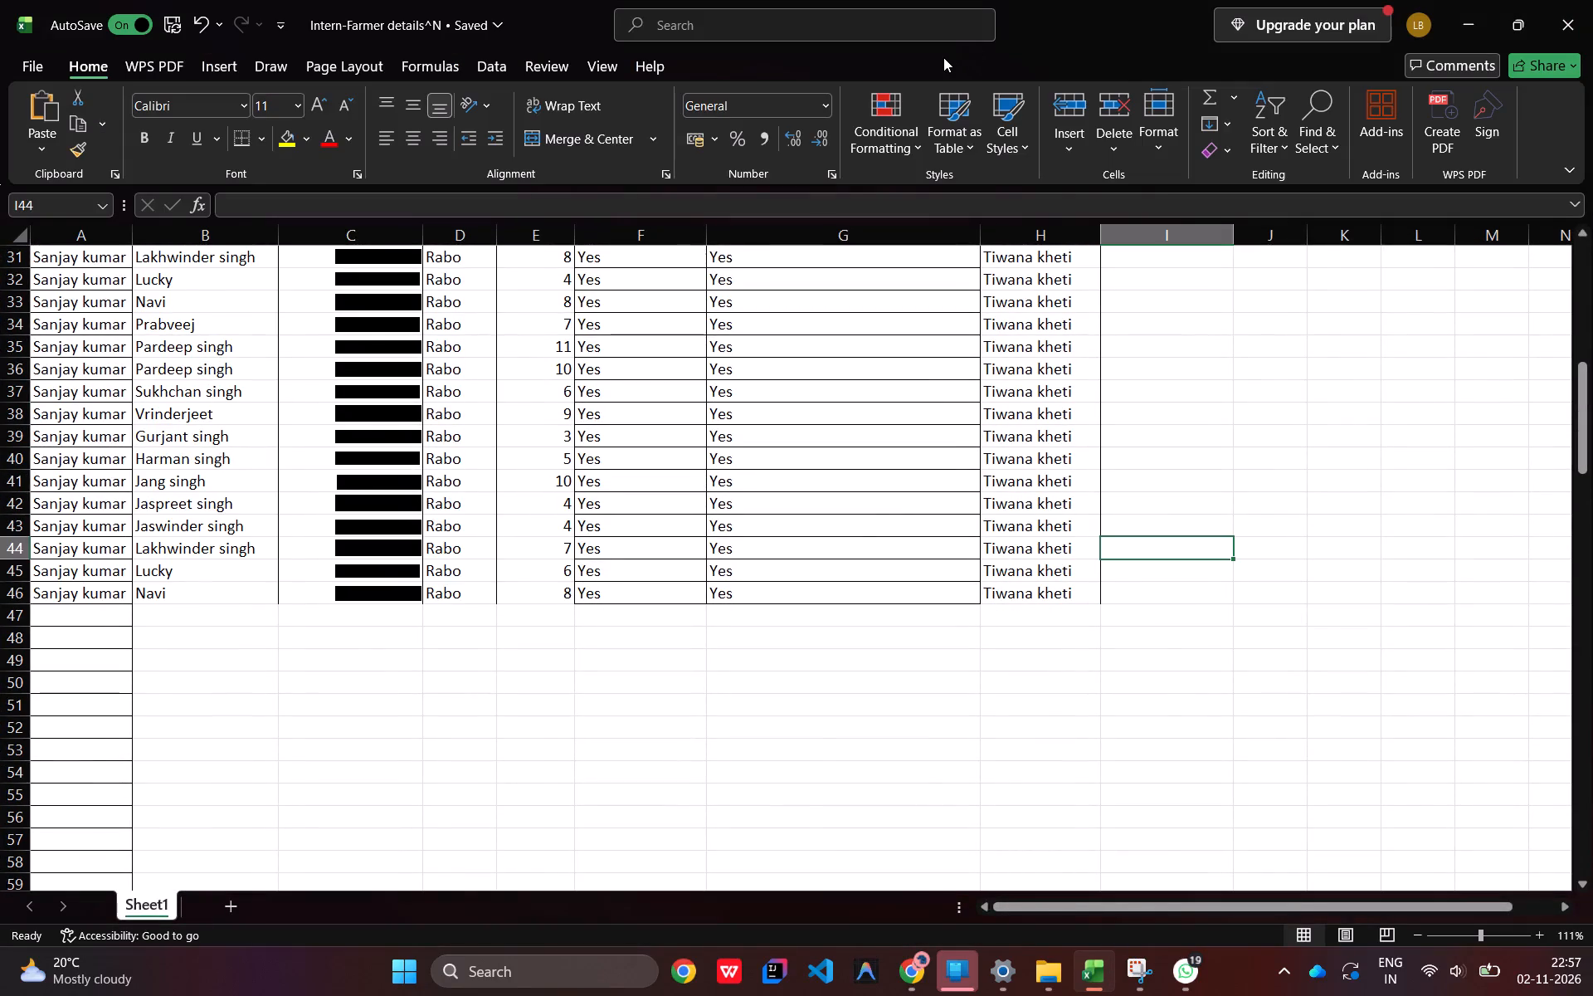
pyautogui.click(1036, 977)
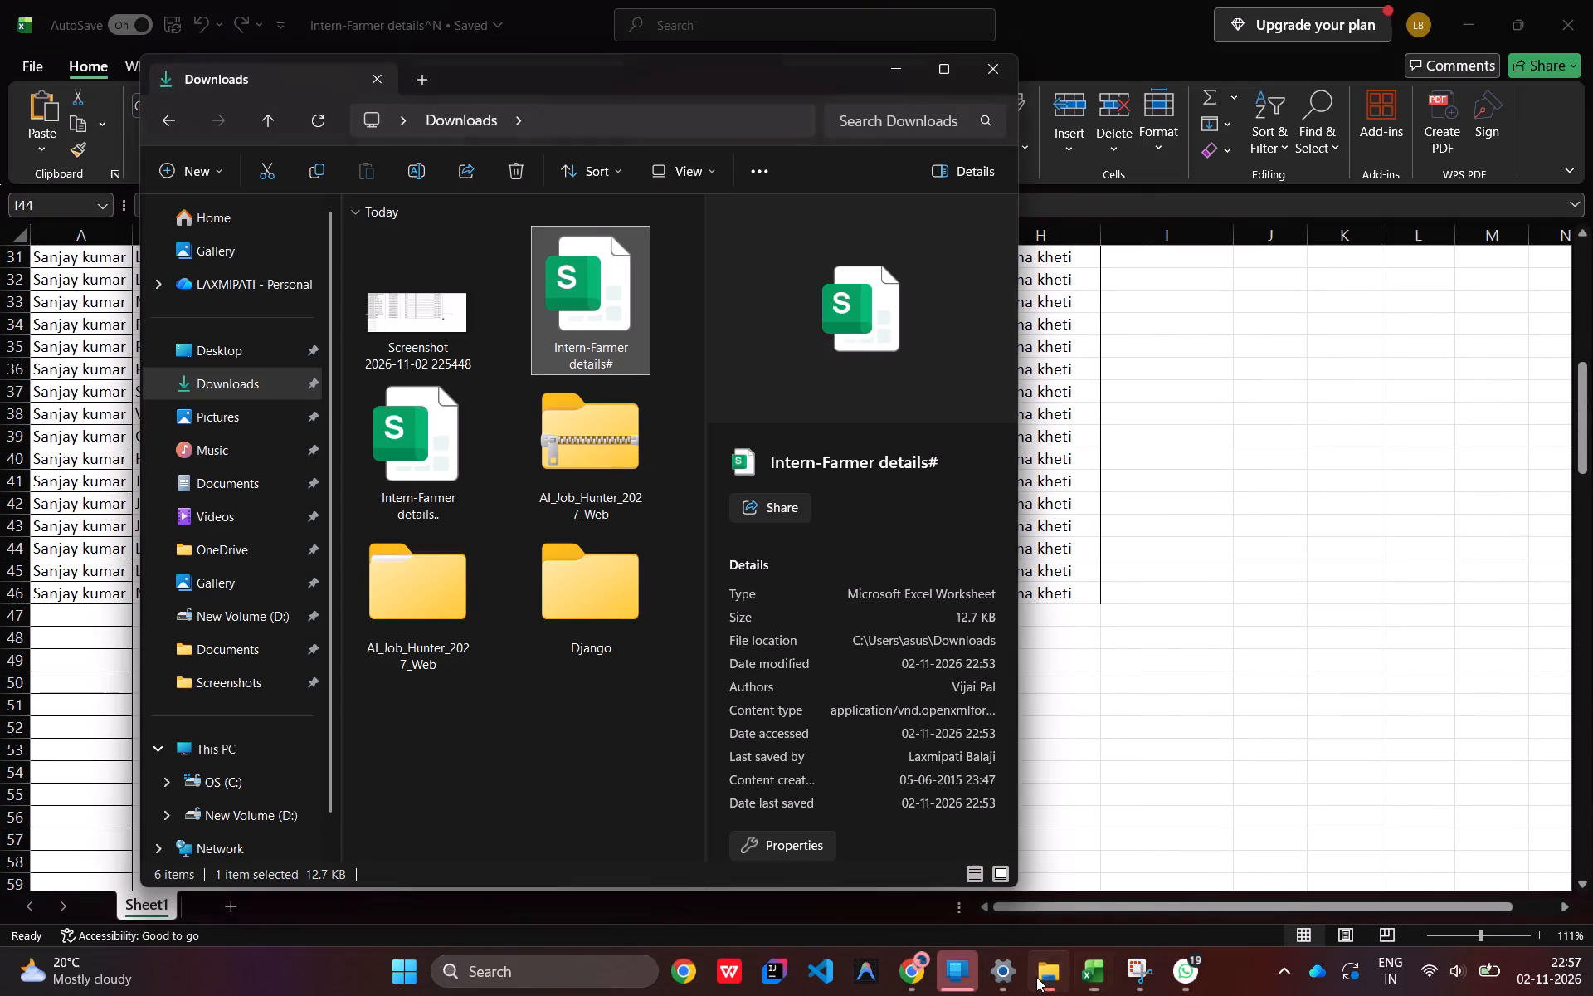
pyautogui.doubleClick(420, 463)
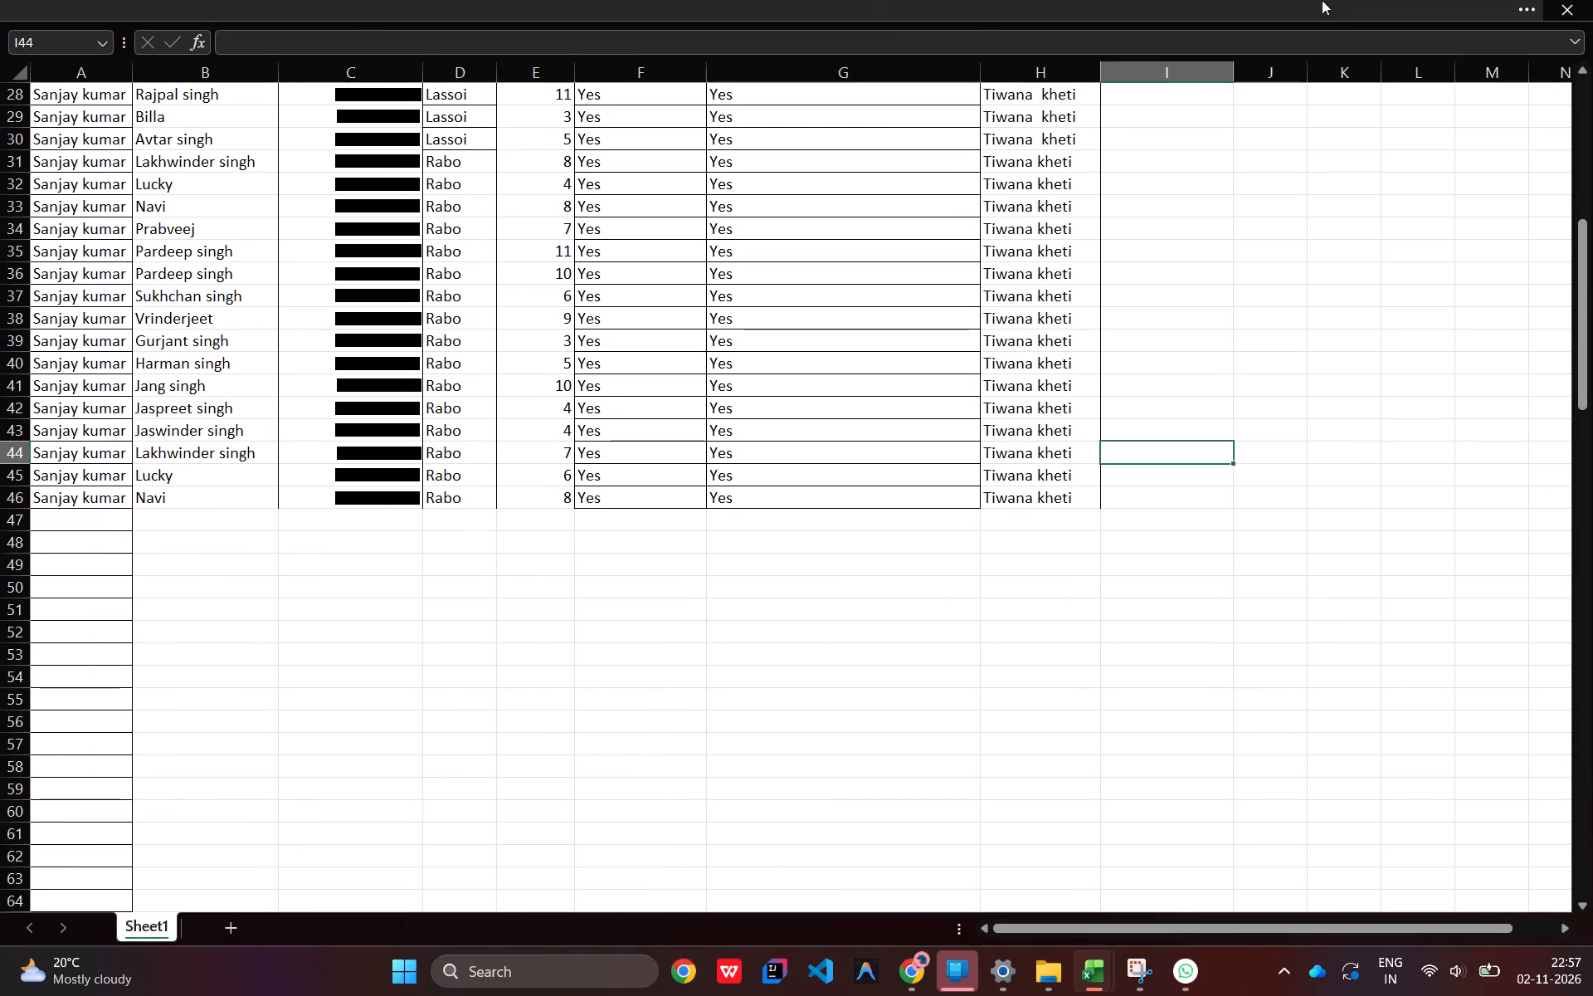
pyautogui.click(1591, 0)
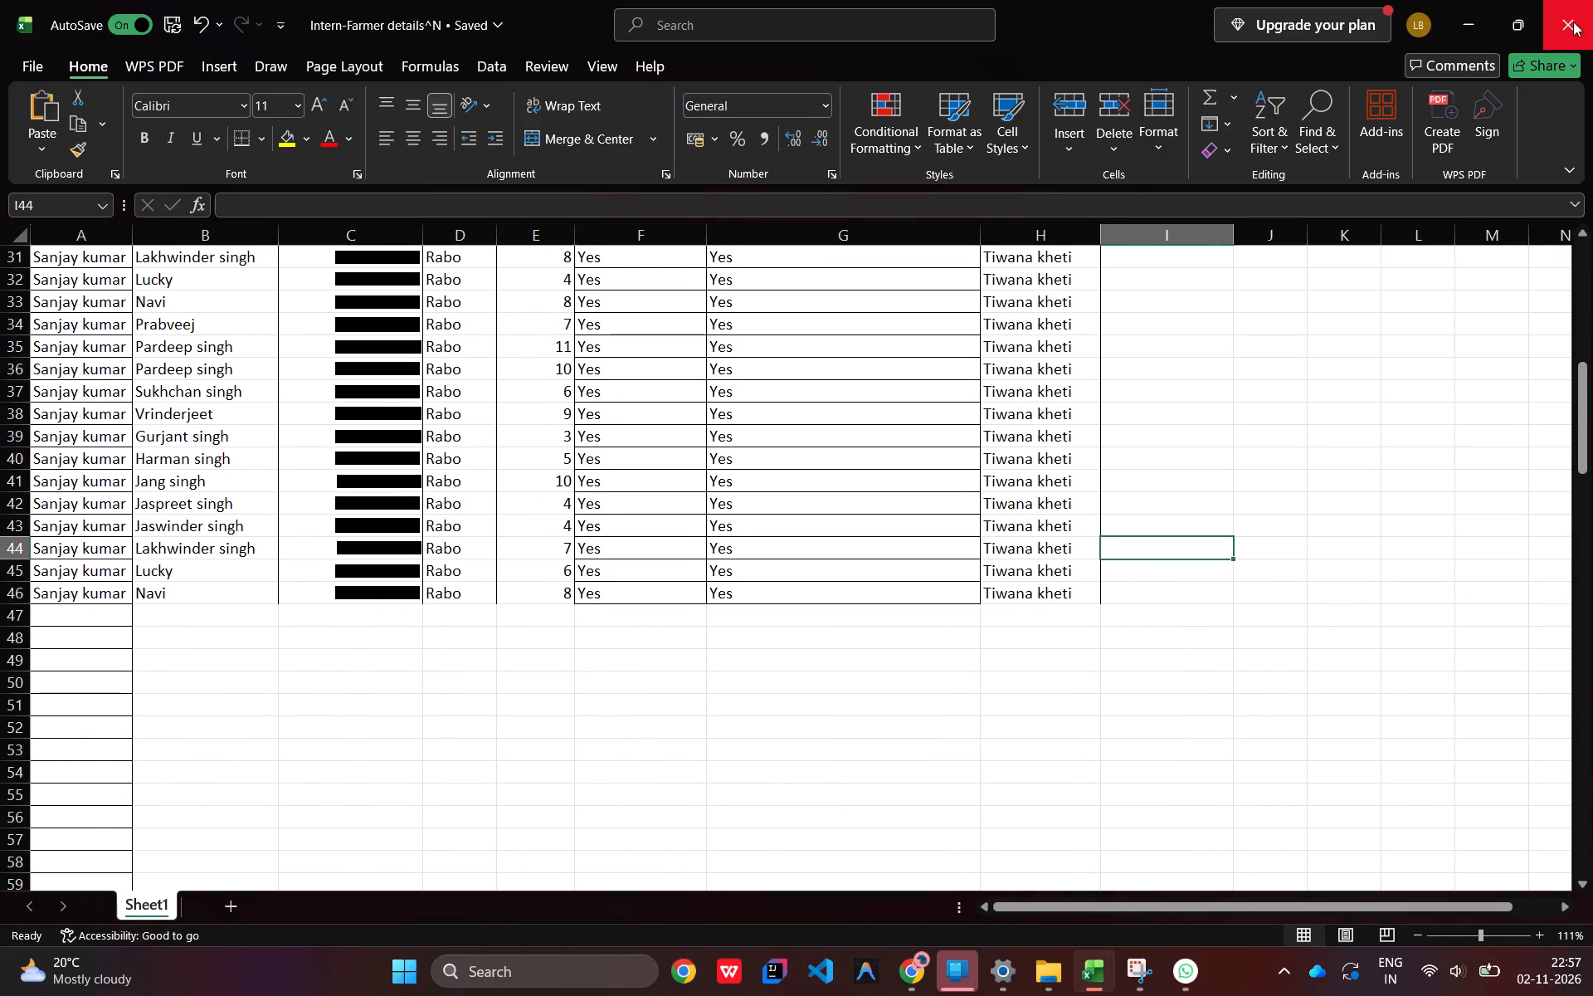
# Close all remaining windows: the "Intern-Farmer details^N" workbook, the Downloads folder and the Snipping Tool.
pyautogui.click(1572, 22)
pyautogui.click(1572, 22)
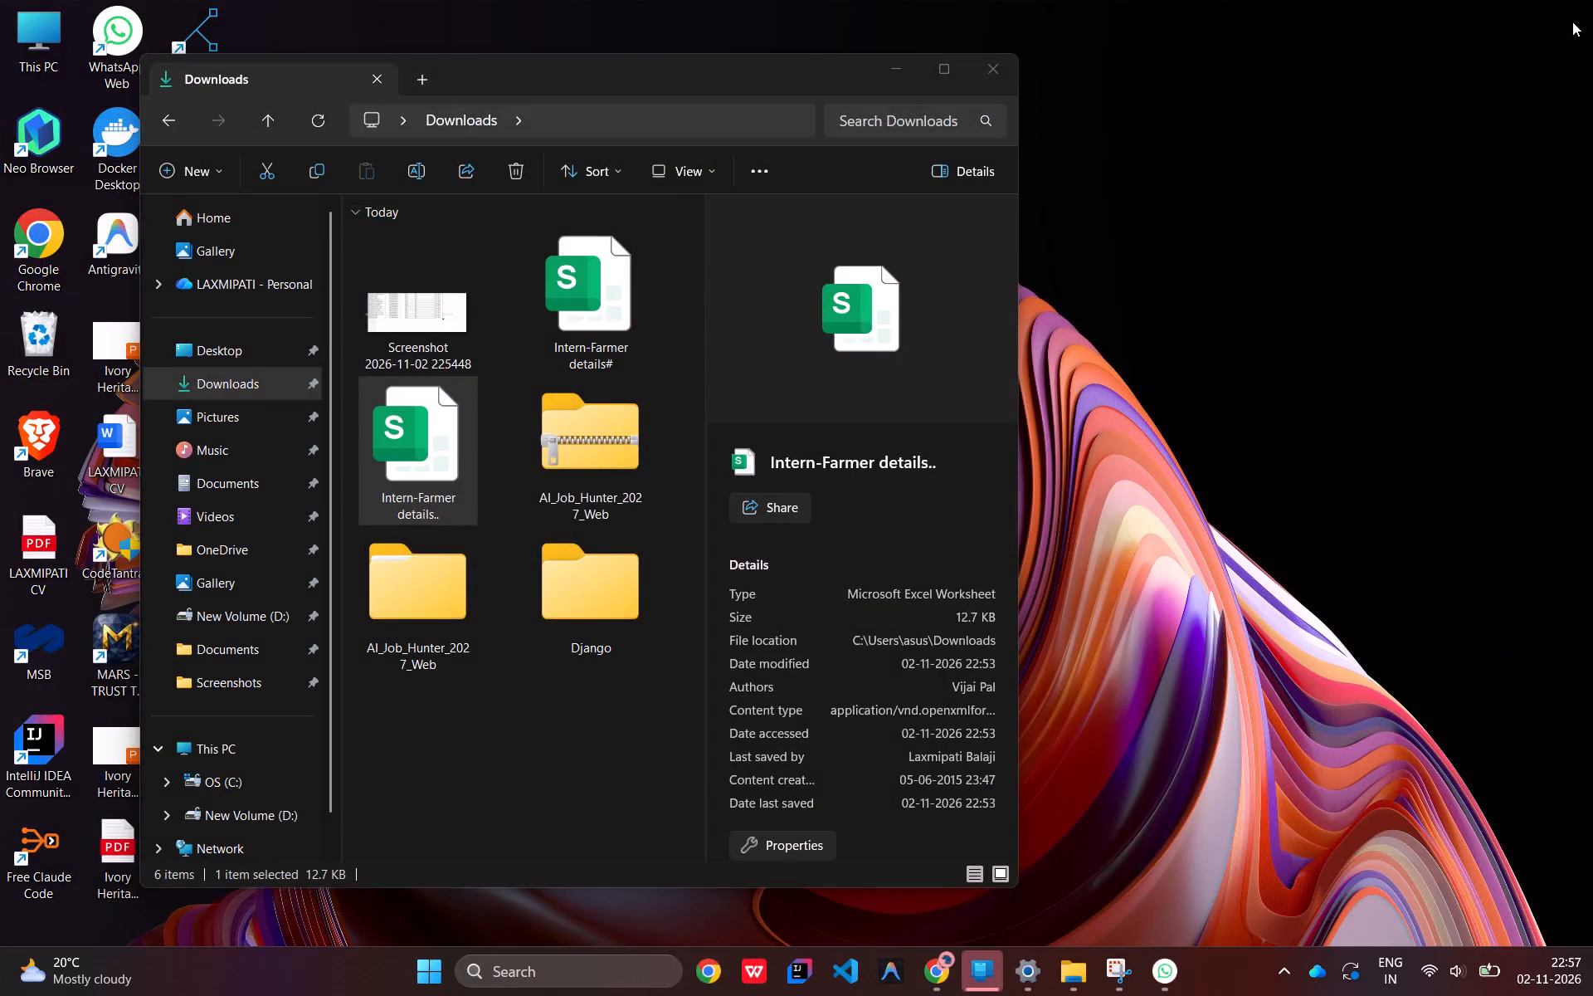
pyautogui.click(1011, 74)
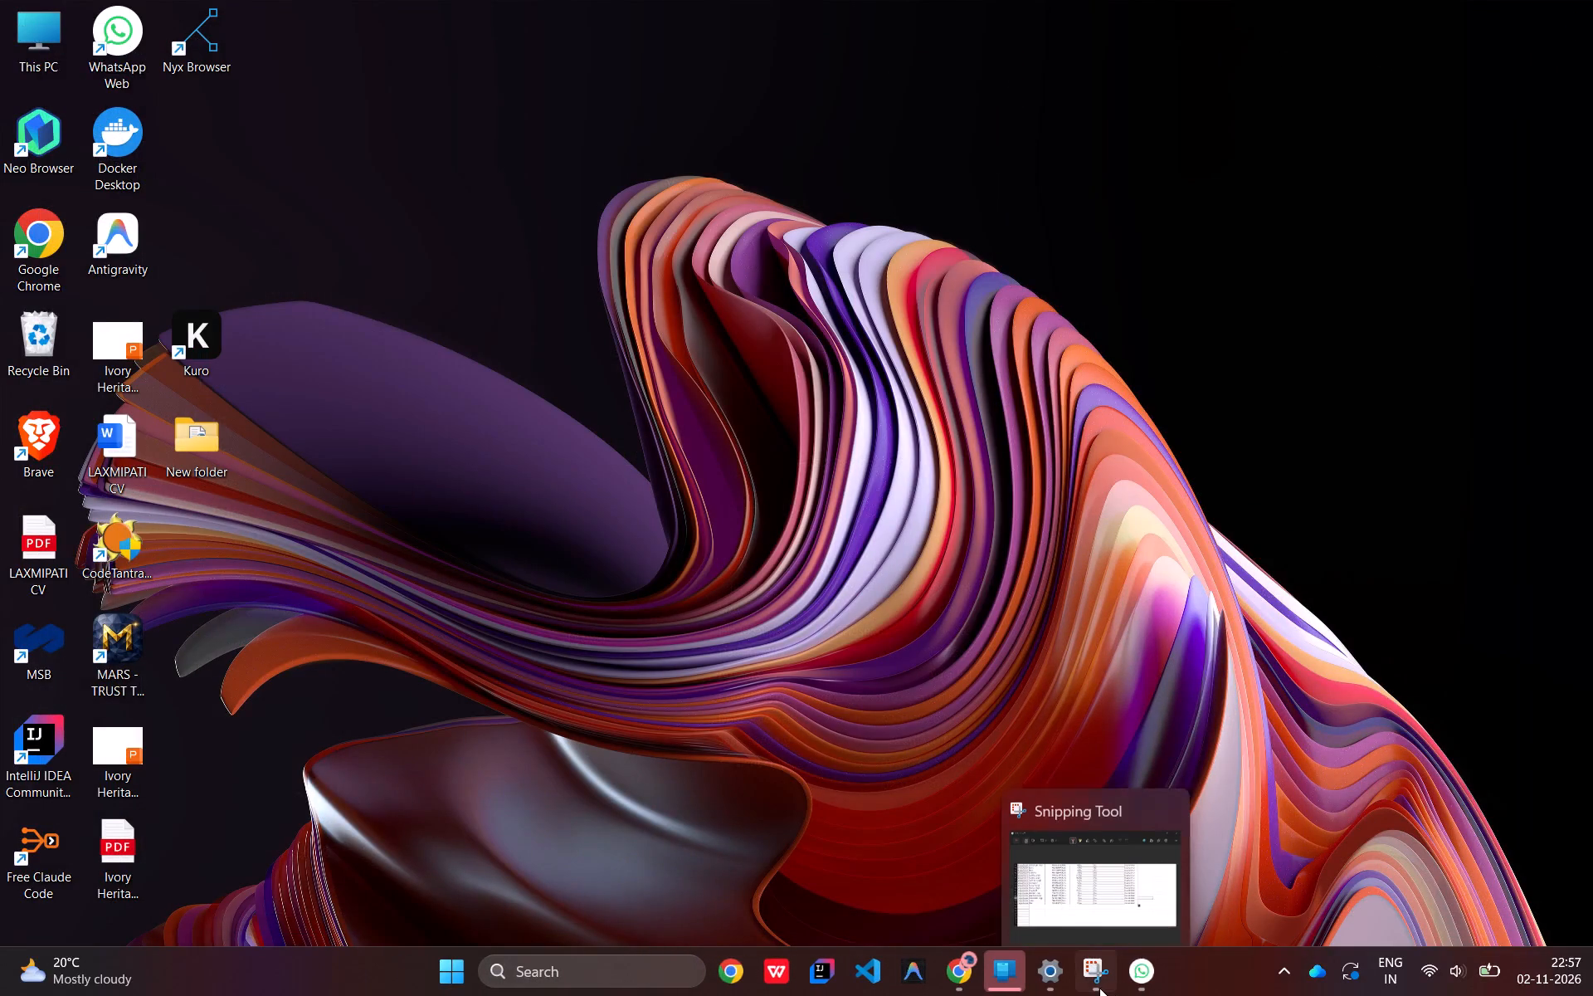
pyautogui.click(1175, 793)
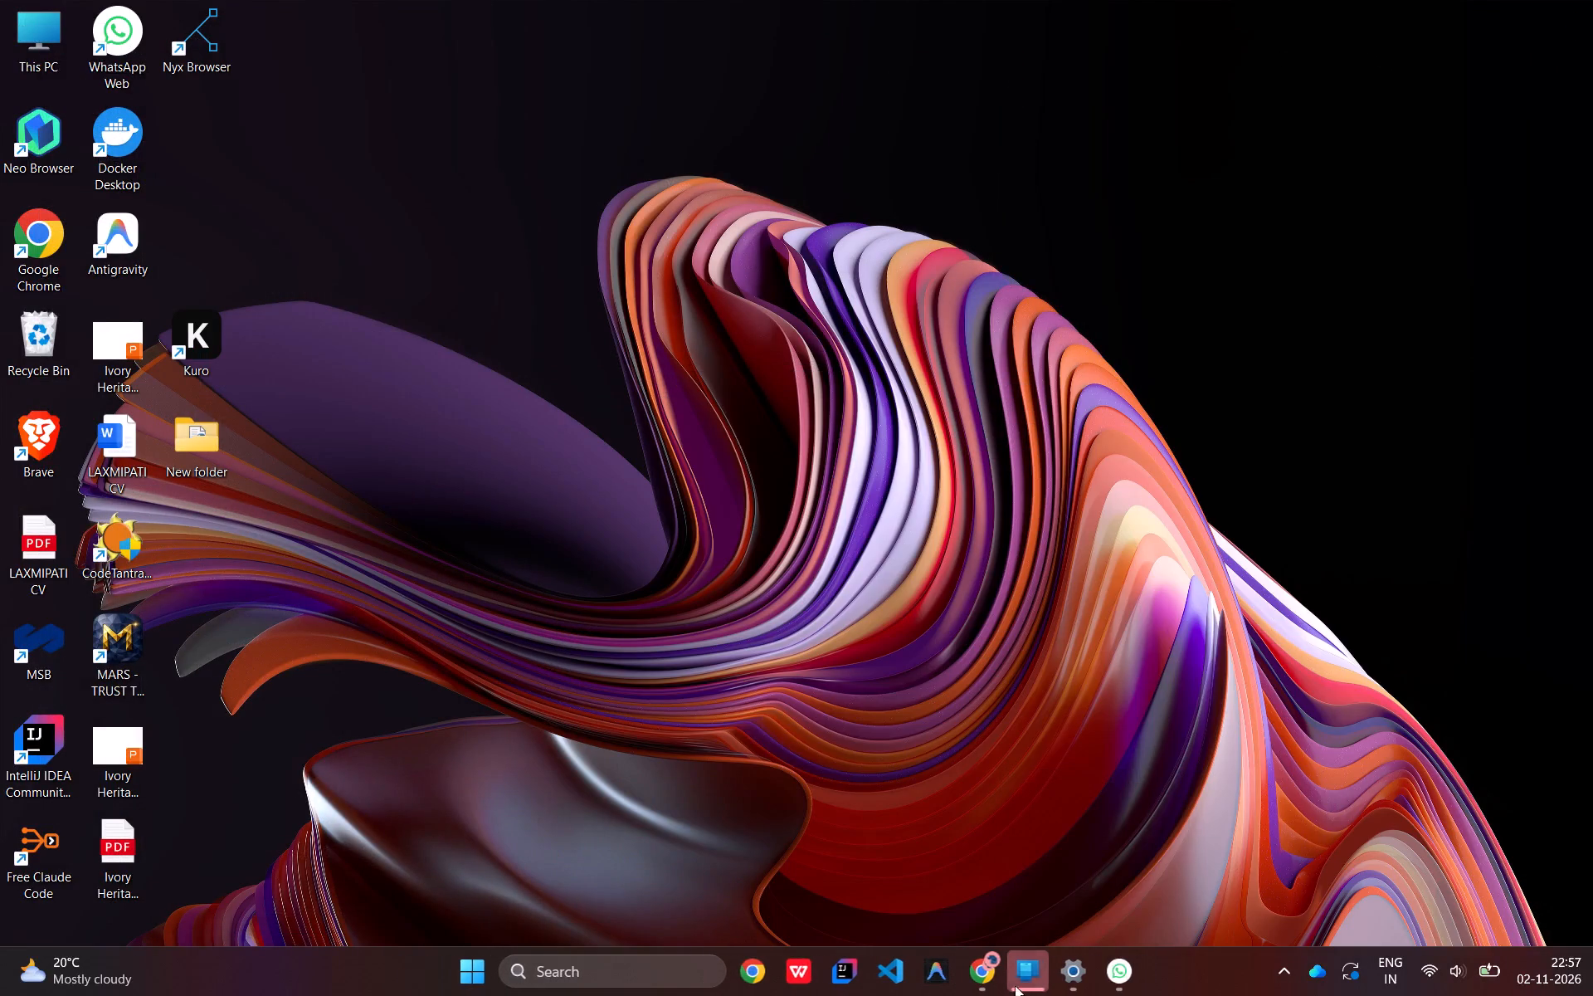